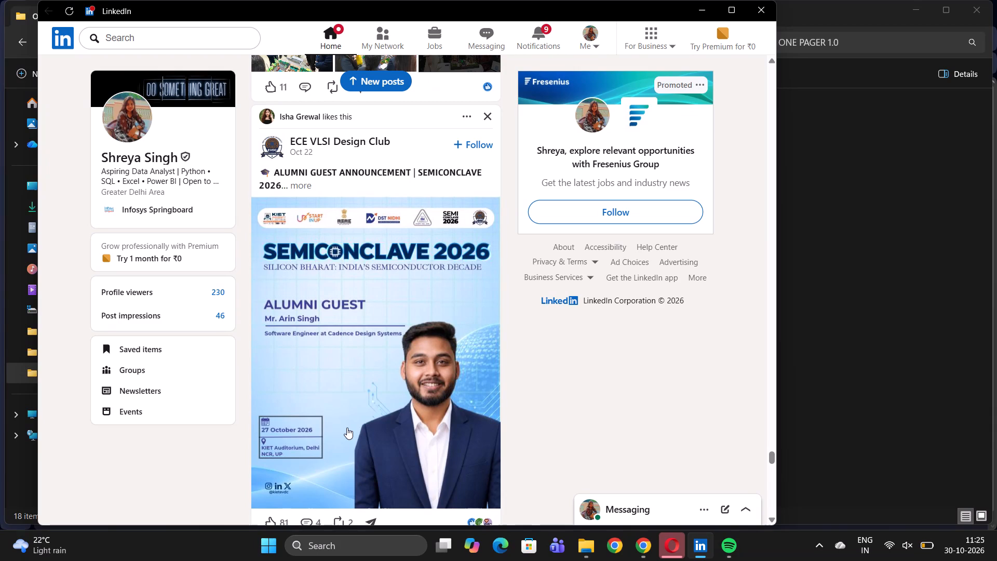
Load the new posts in the LinkedIn home feed and look through the posts.
scroll(347, 428, down, 1)
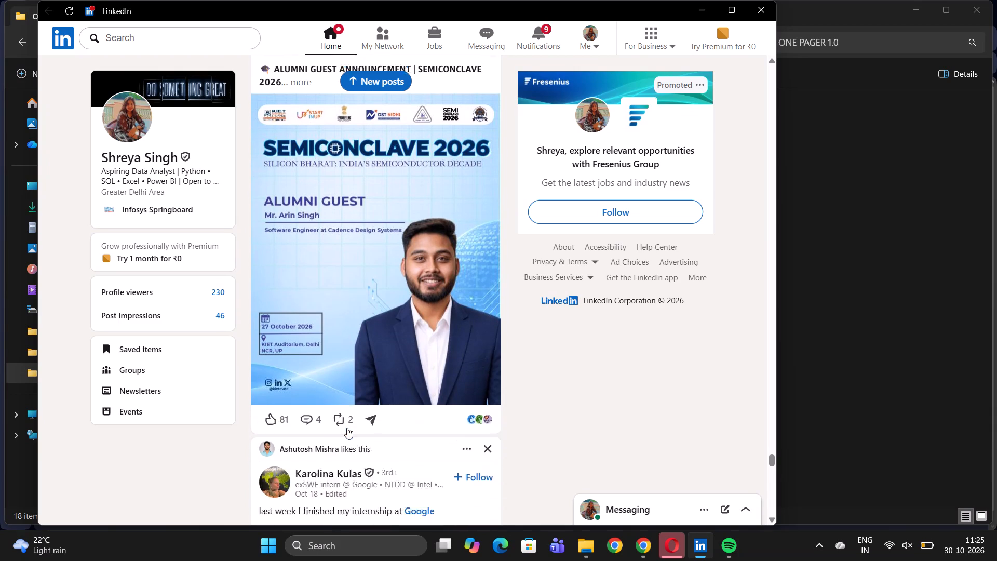
scroll(347, 428, down, 1)
scroll(347, 428, up, 1)
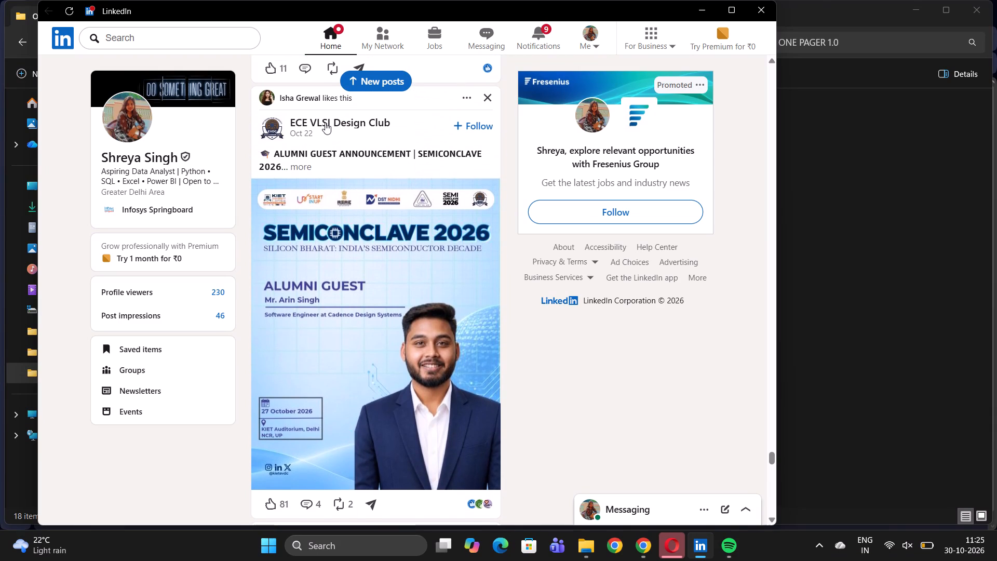
click(366, 86)
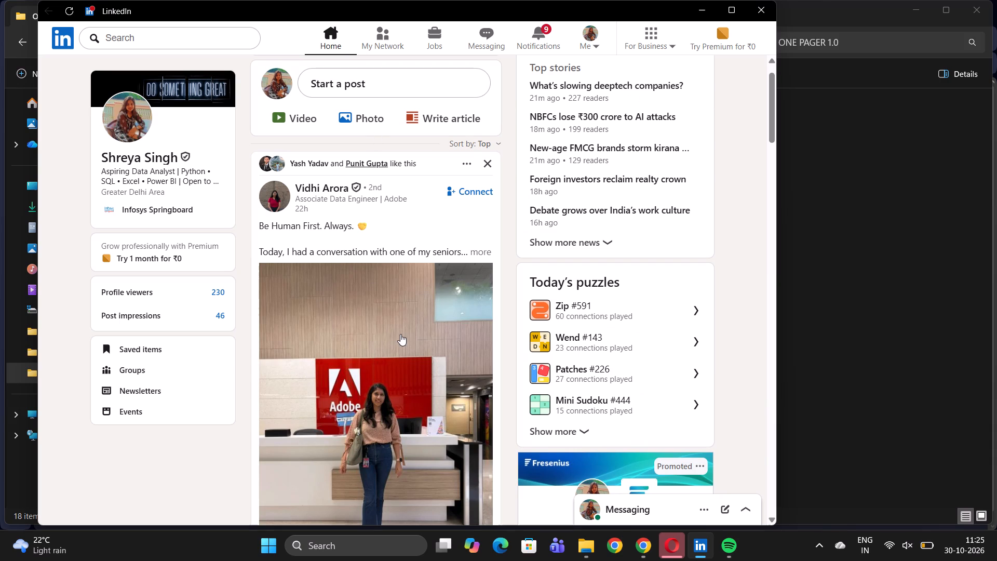
scroll(400, 334, down, 1)
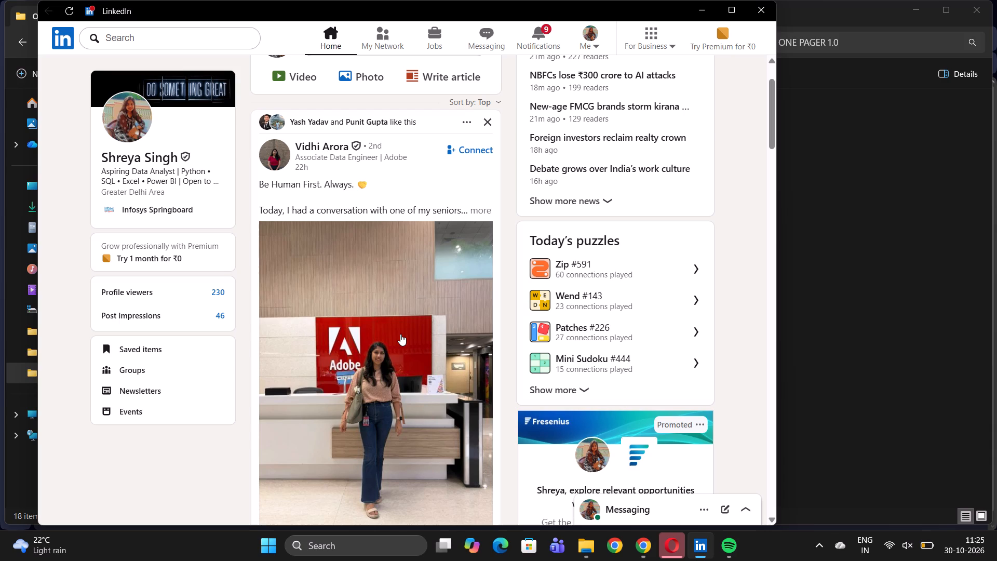
scroll(353, 318, down, 2)
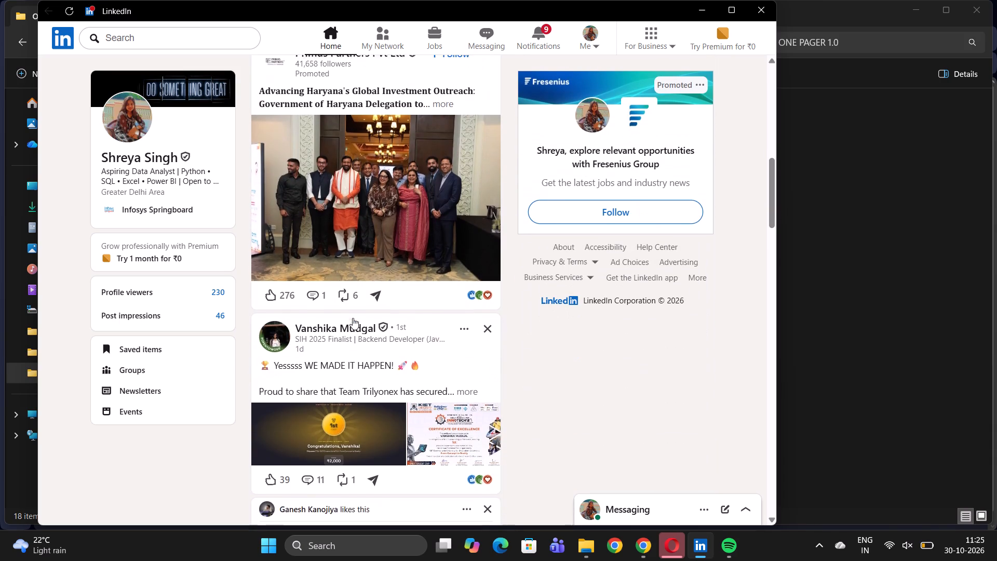
scroll(353, 318, down, 1)
scroll(267, 225, down, 2)
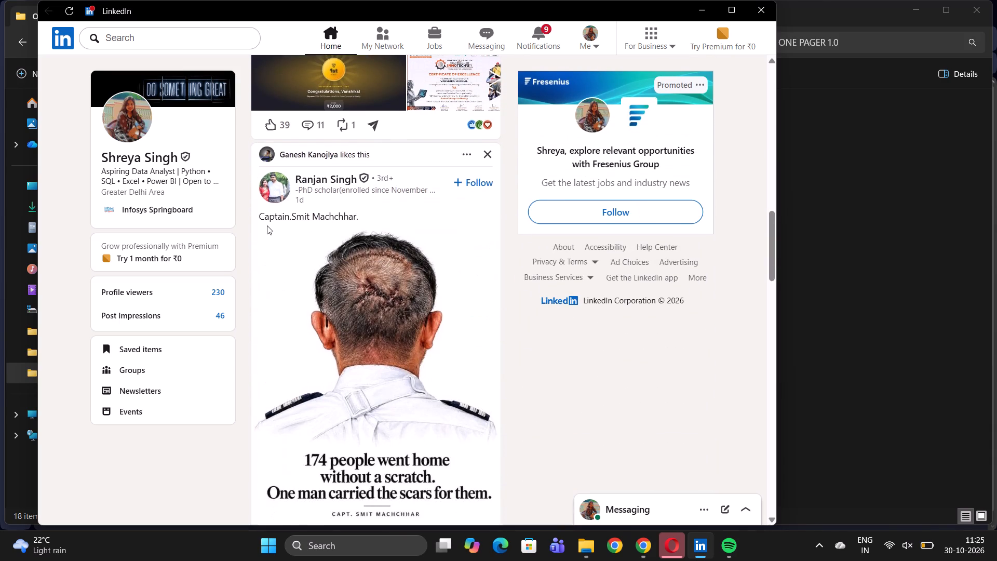
scroll(267, 225, down, 2)
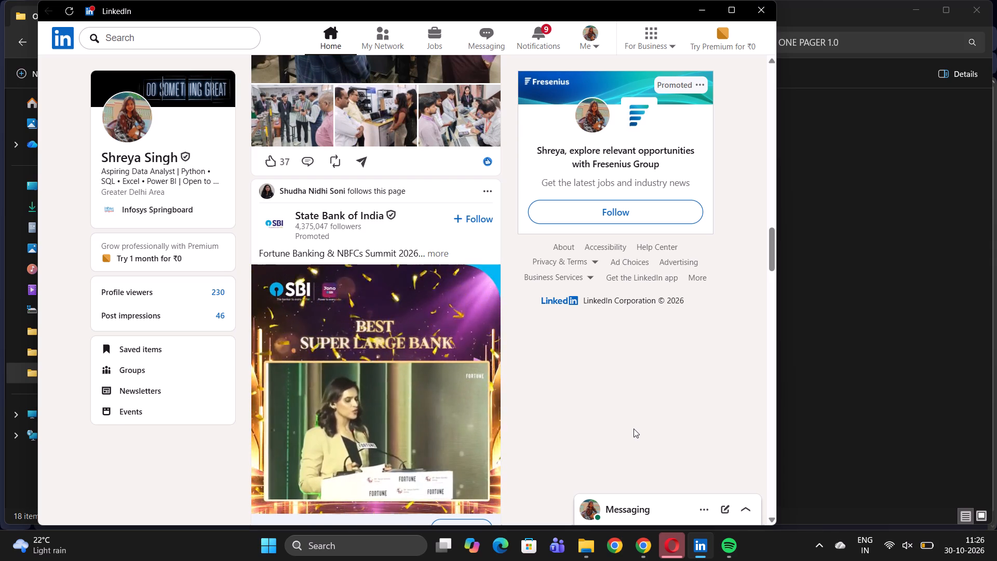
scroll(634, 429, down, 2)
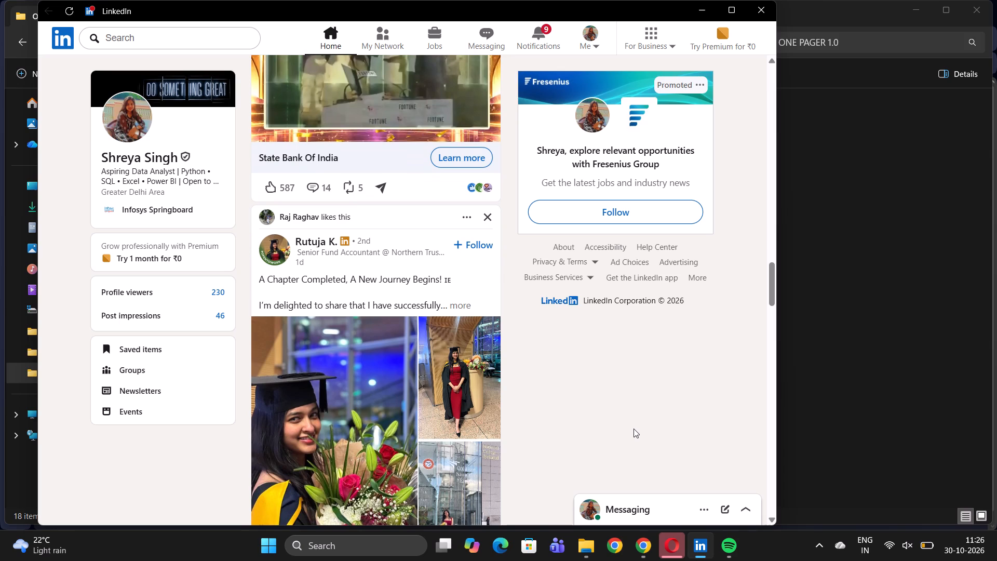
scroll(634, 429, down, 2)
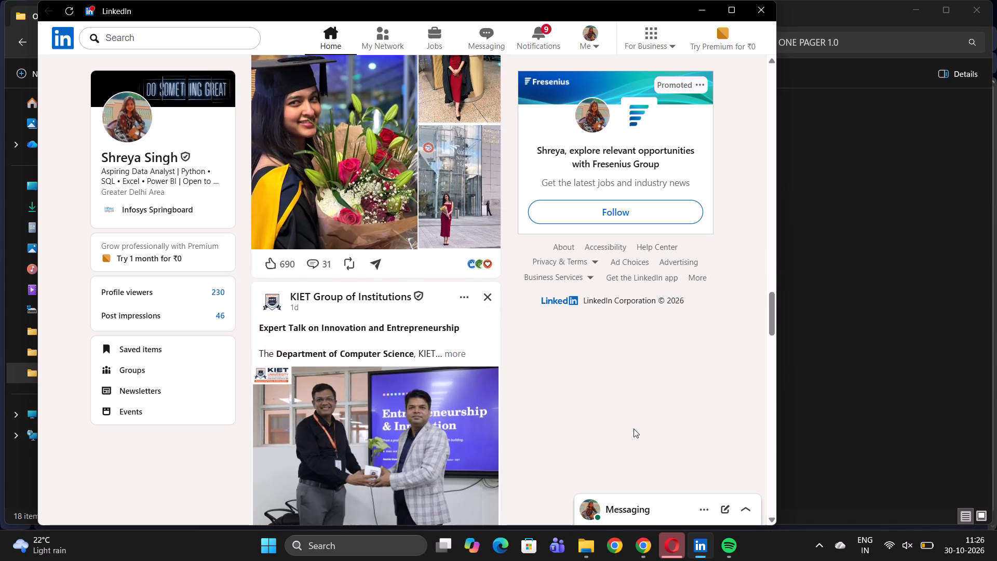
scroll(634, 429, down, 2)
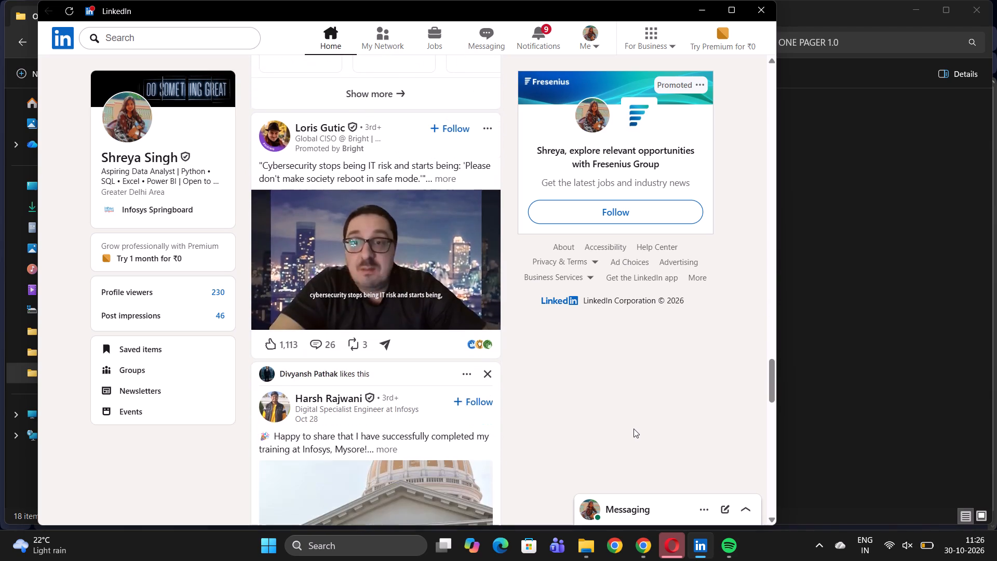
scroll(634, 429, down, 3)
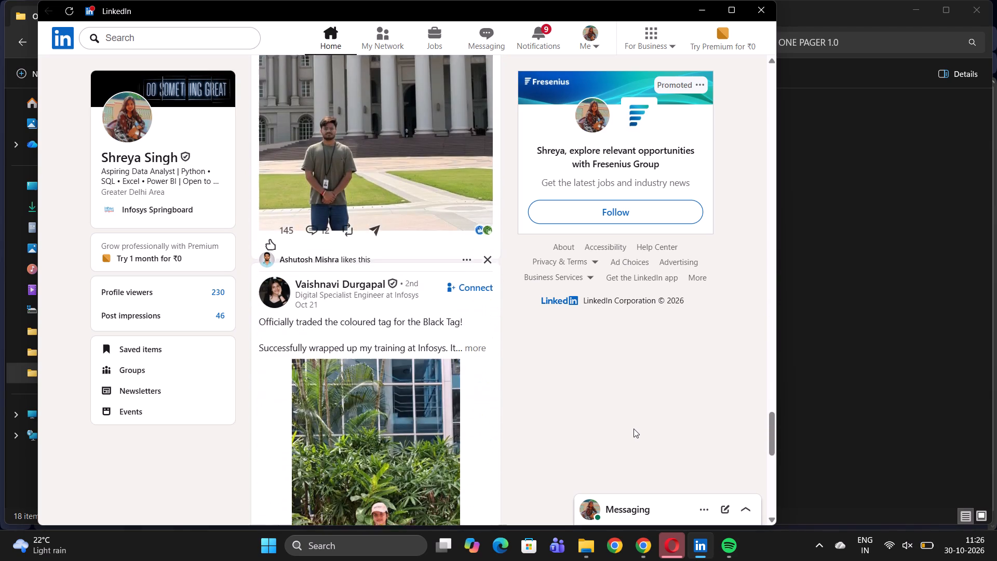
scroll(634, 429, down, 3)
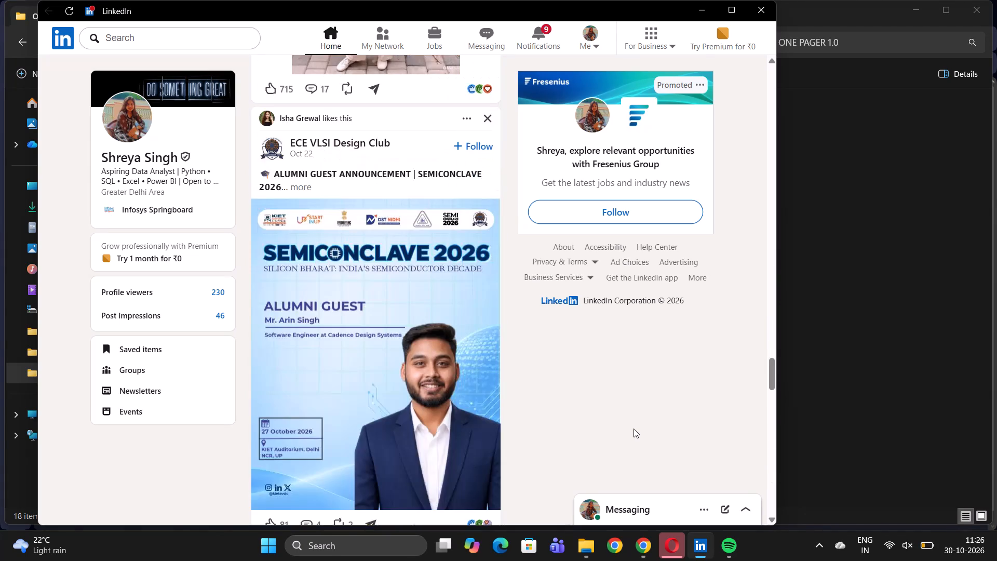
scroll(634, 429, down, 2)
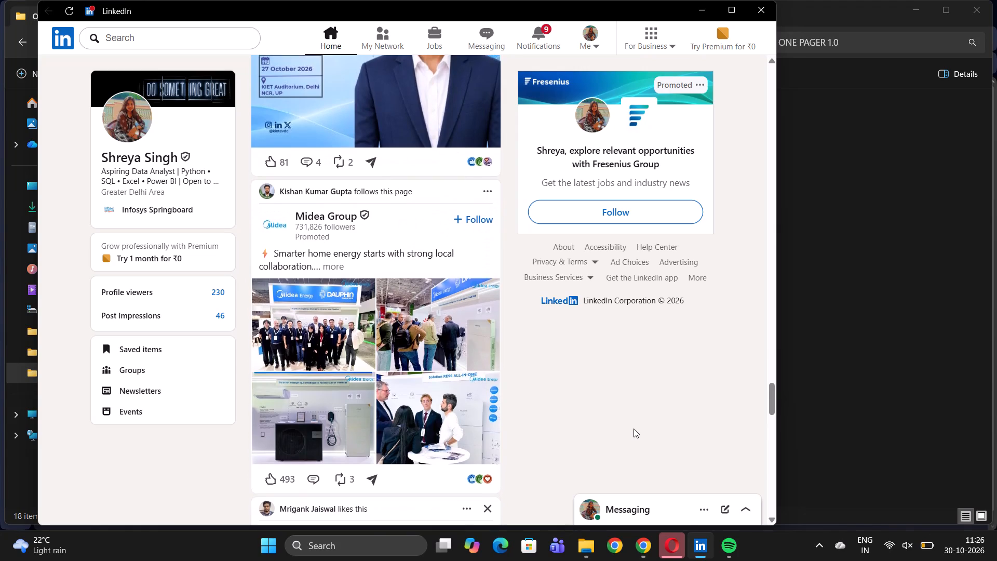
scroll(634, 429, down, 1)
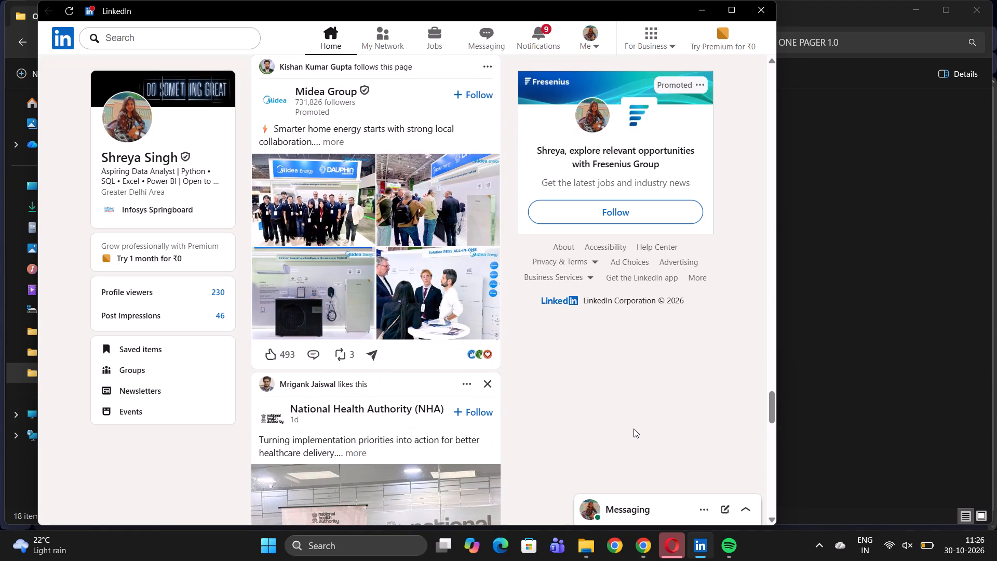
scroll(634, 429, down, 1)
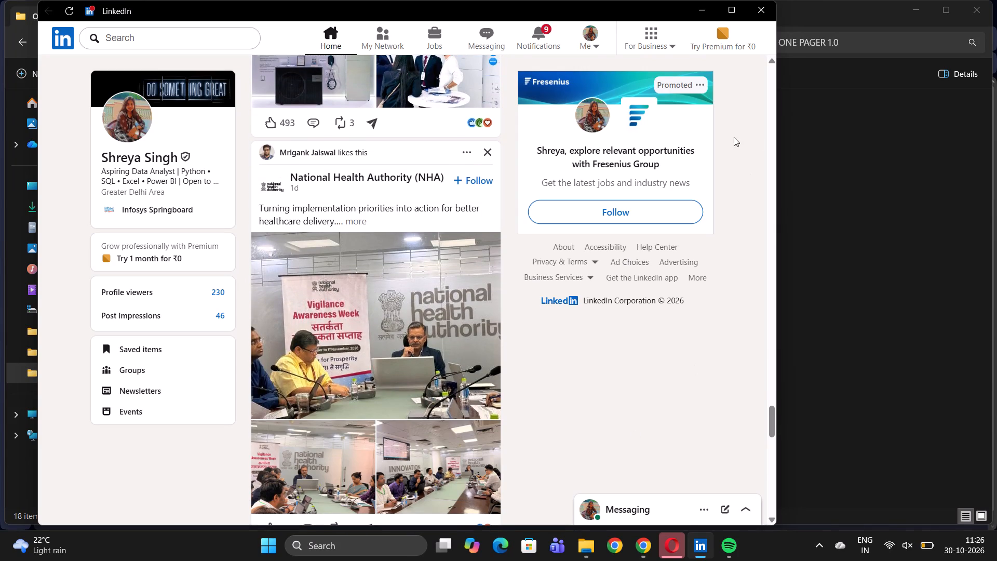
Minimize the LinkedIn and ONE PAGER 1.0 folder windows, and close the Opera browser showing the unreachable 127.0.0.1 page.
click(702, 12)
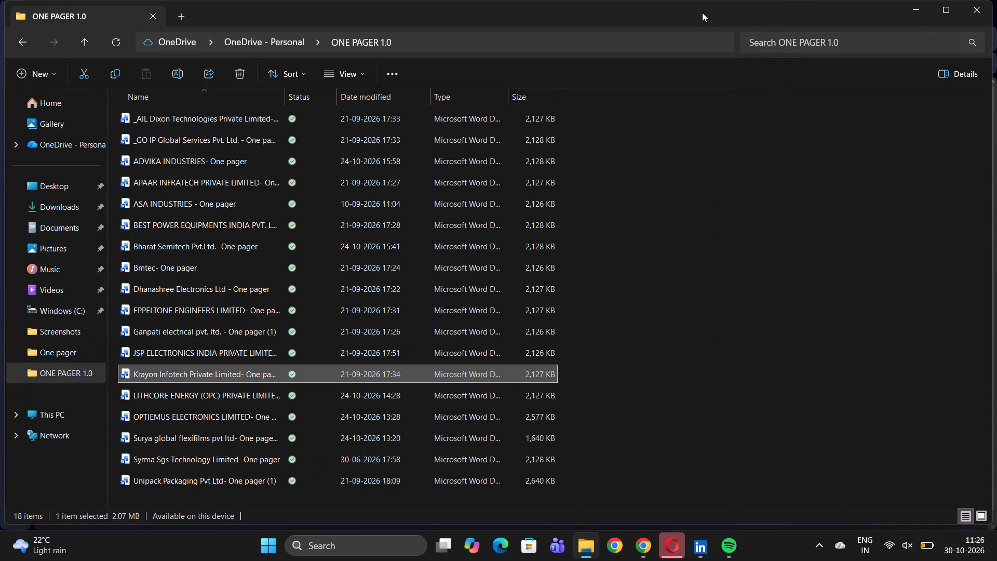
click(913, 1)
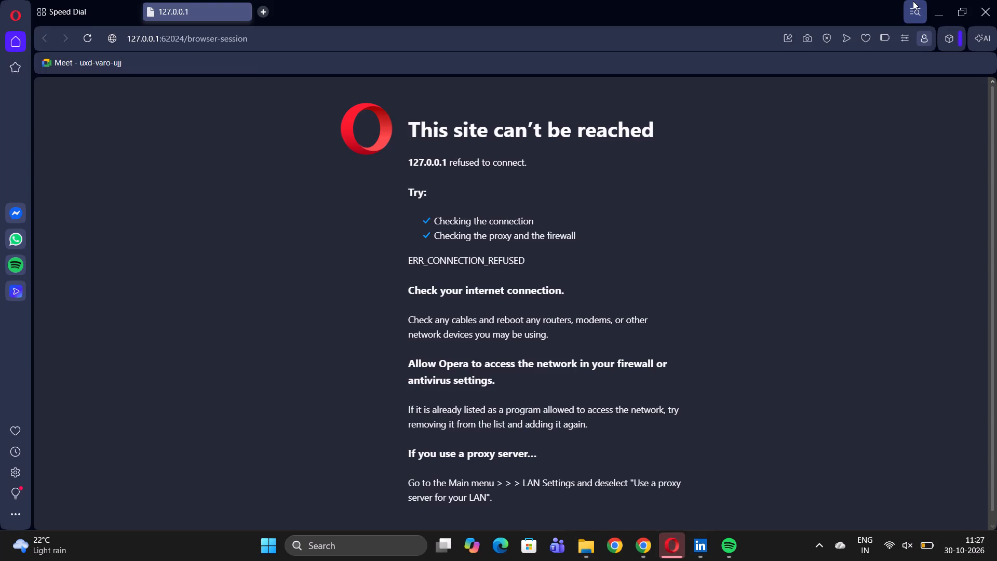
click(985, 11)
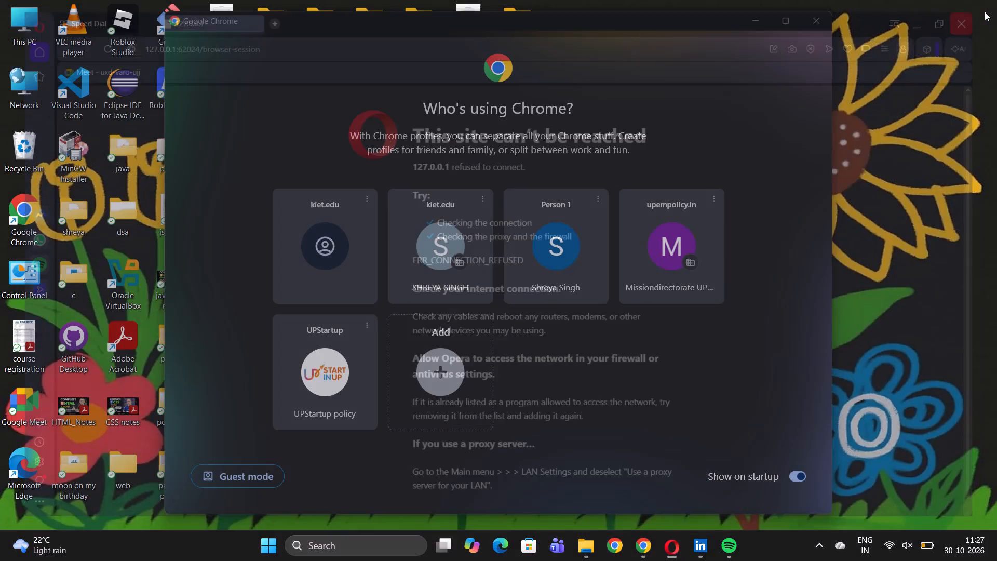
Open Google Chrome with the Person 1 profile.
click(558, 257)
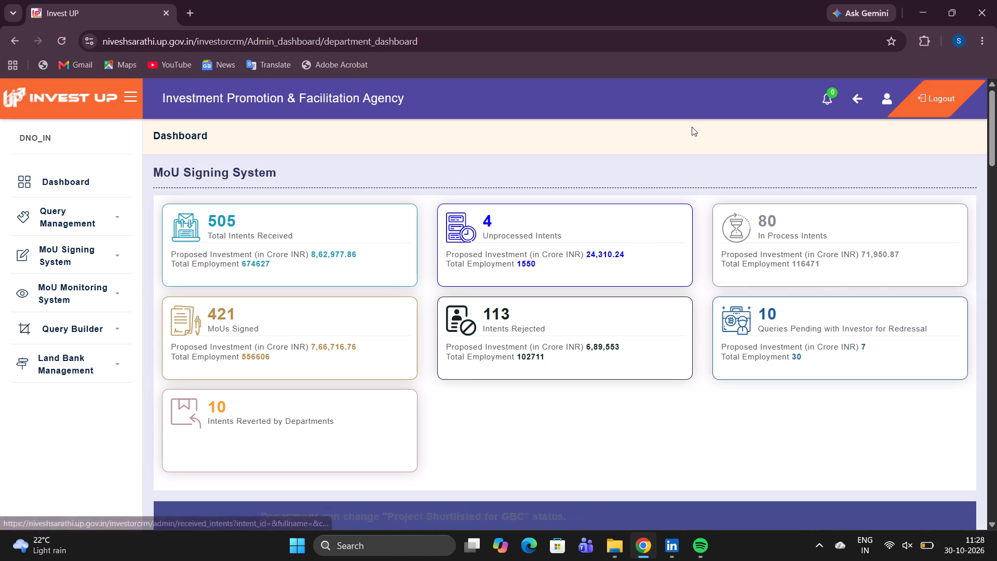
Open the Total Intents Received list from the MoU Signing System section of the Invest UP dashboard.
click(307, 244)
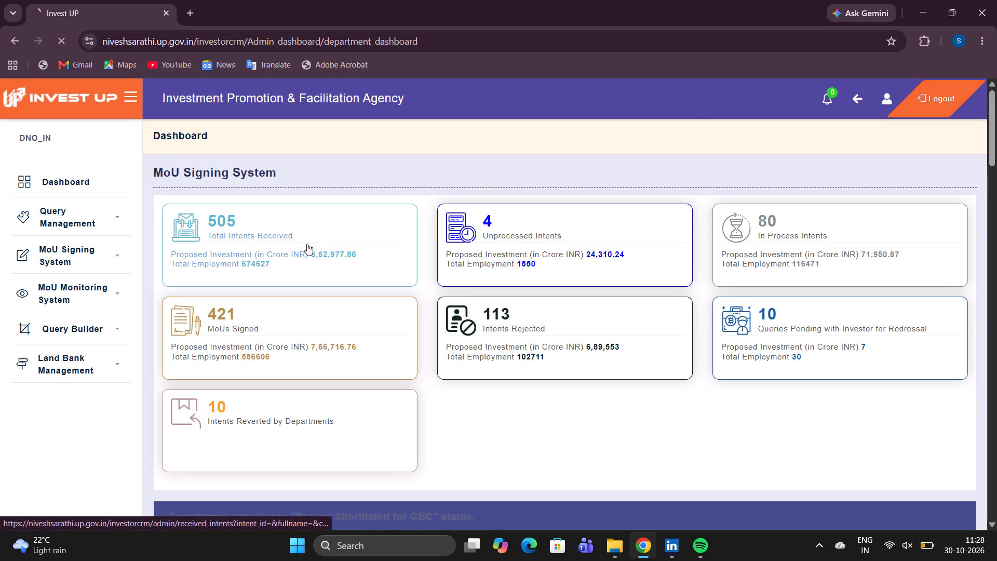
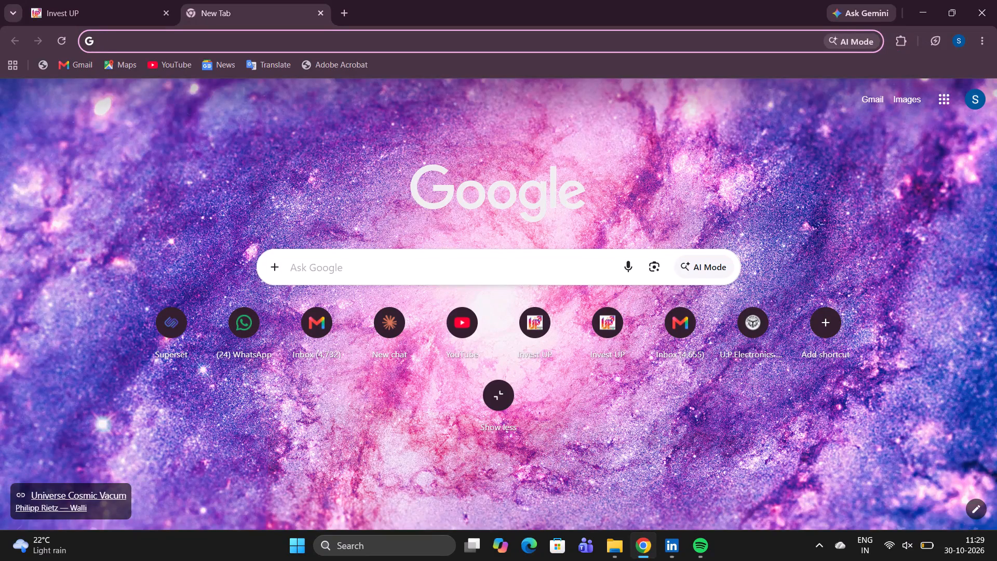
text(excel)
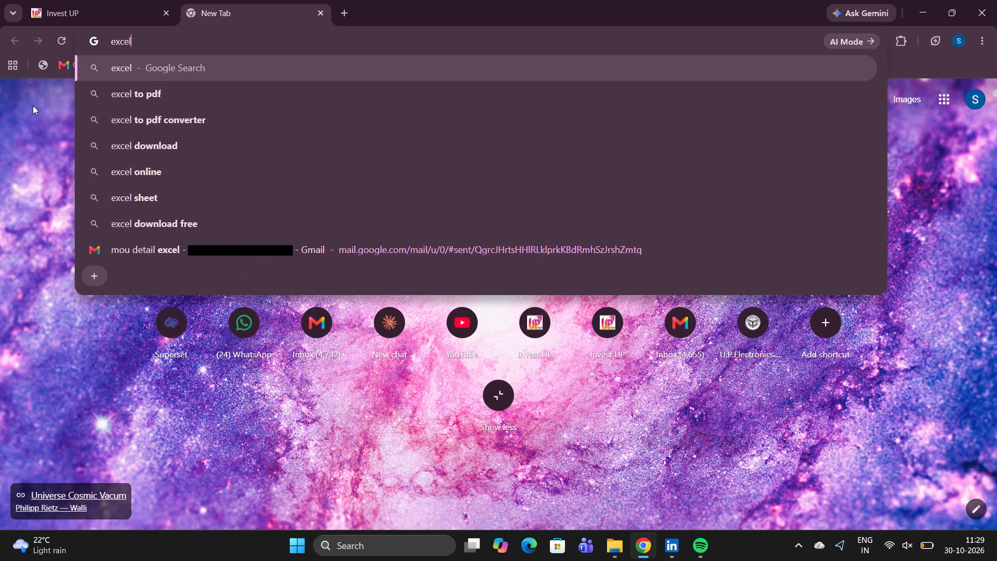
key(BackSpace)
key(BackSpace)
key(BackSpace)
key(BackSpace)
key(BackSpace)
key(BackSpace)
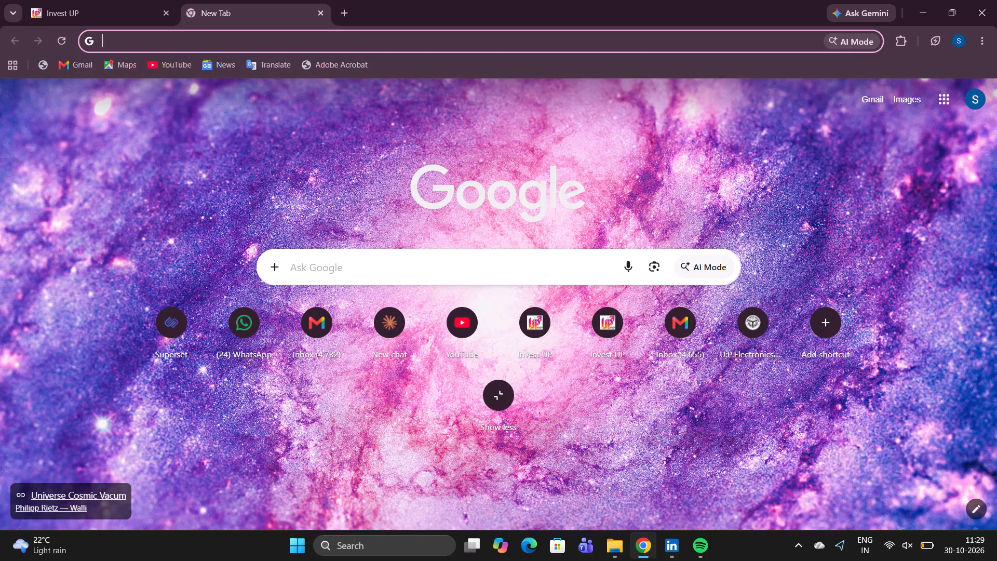
Open the MOU Main sheet (Electronics).xlsx spreadsheet in Google Sheets.
text(goo)
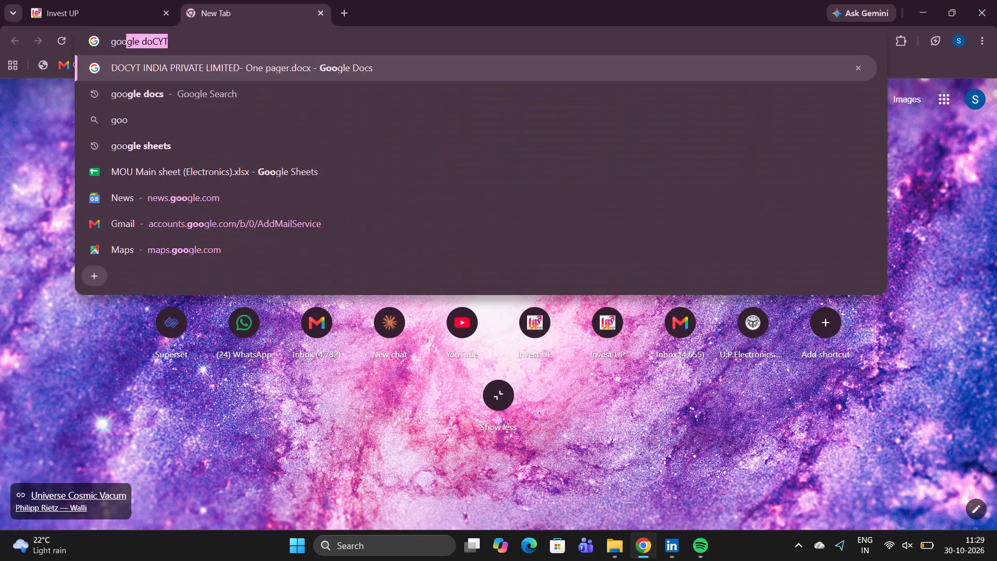
click(170, 178)
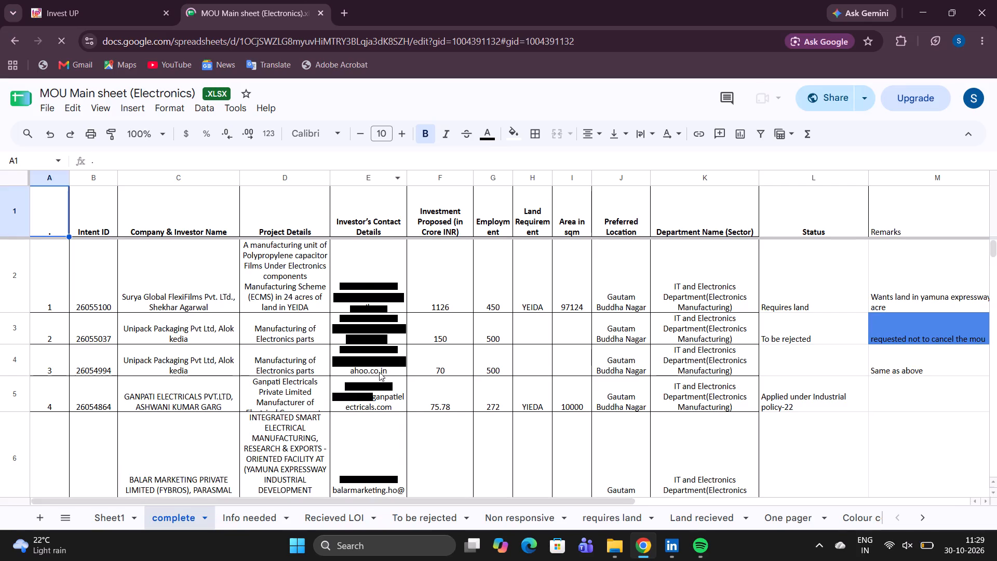
Look through the Info needed, Recieved LOI, To be rejected and Non responsive sheets of the MOU workbook.
click(243, 523)
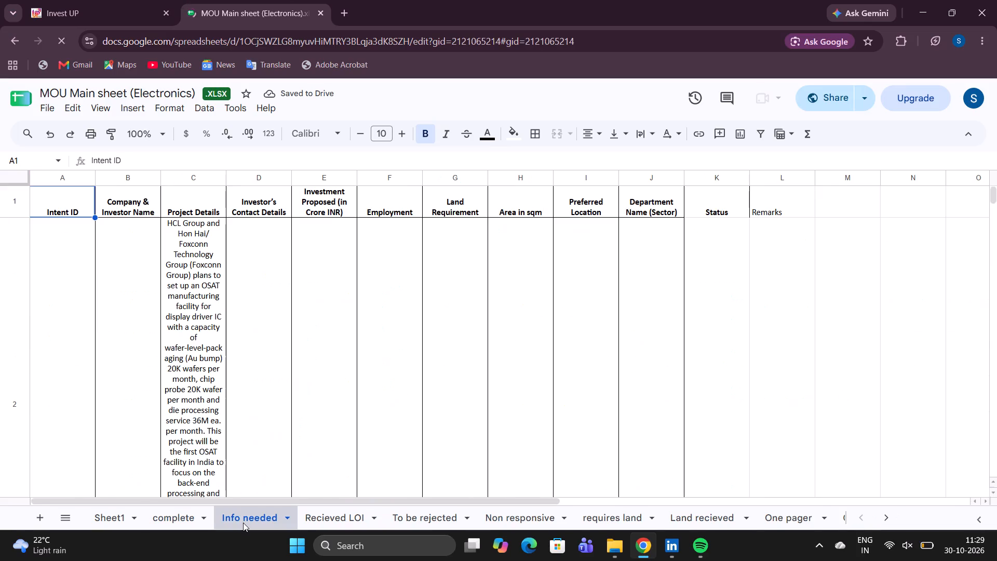
scroll(268, 452, down, 17)
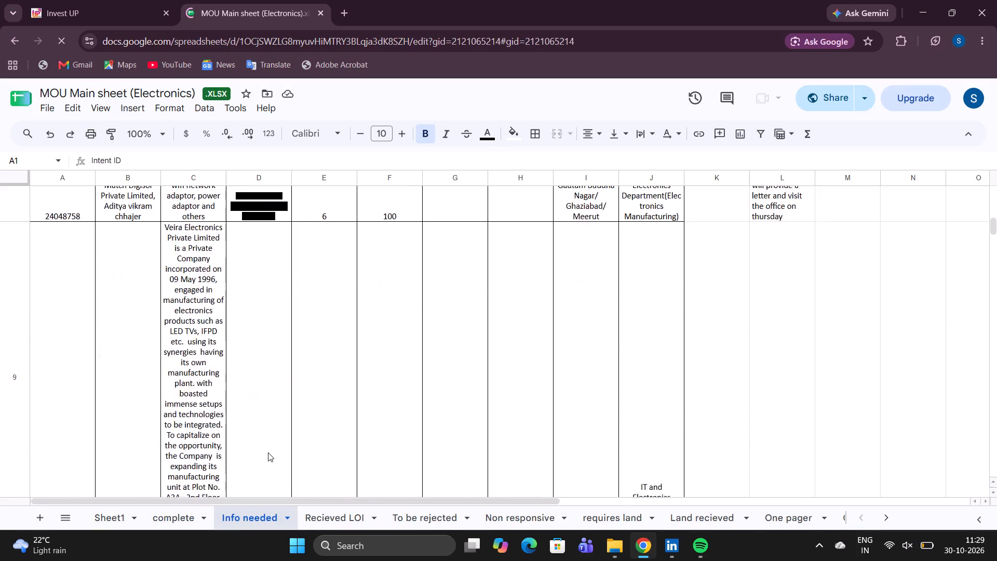
scroll(268, 452, down, 2)
click(312, 520)
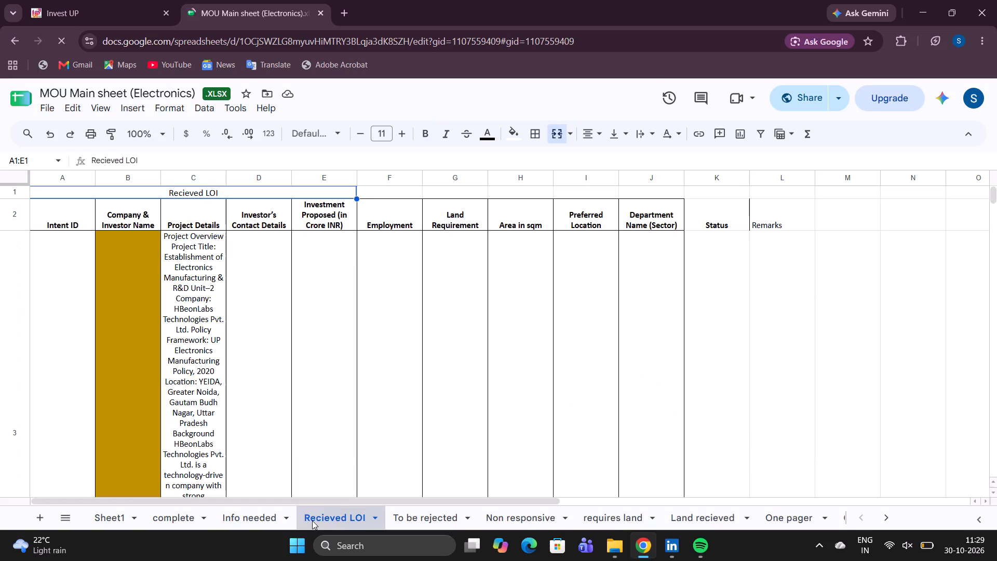
click(429, 516)
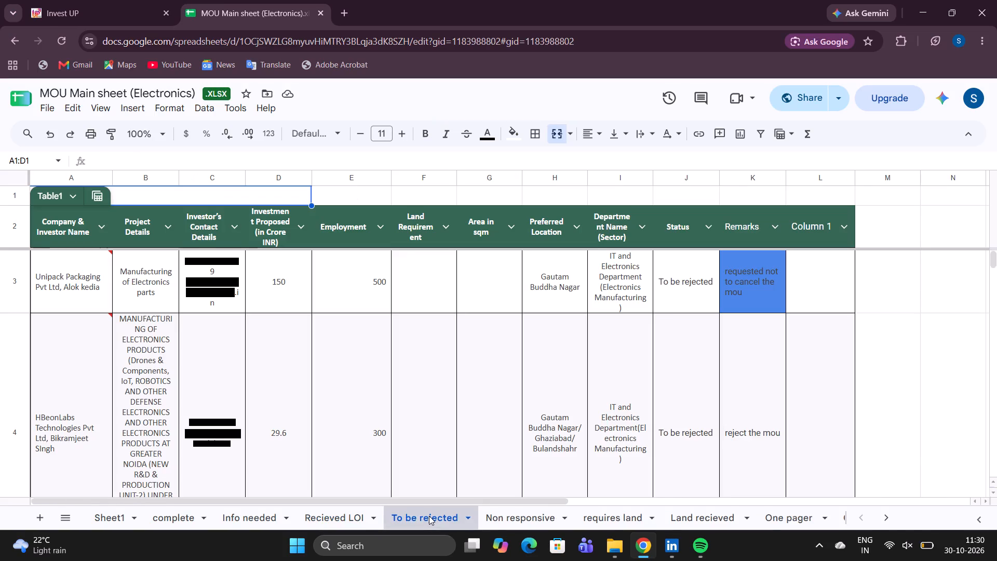
click(496, 518)
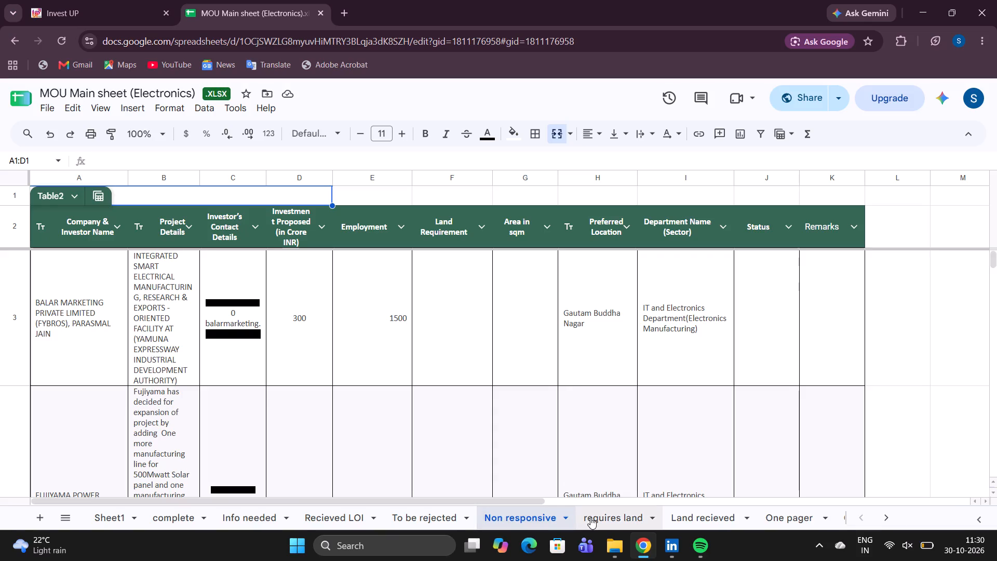
click(432, 516)
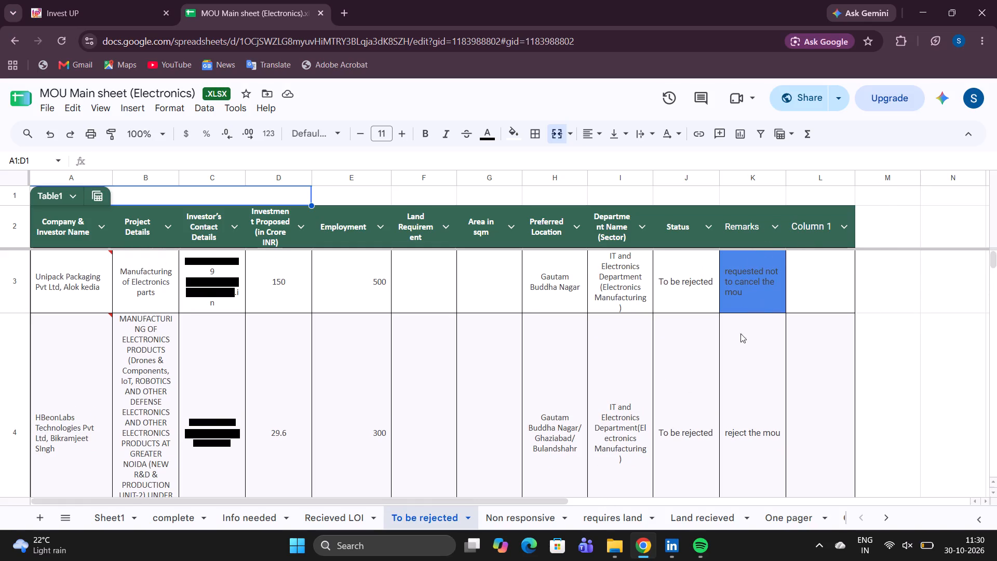
click(510, 522)
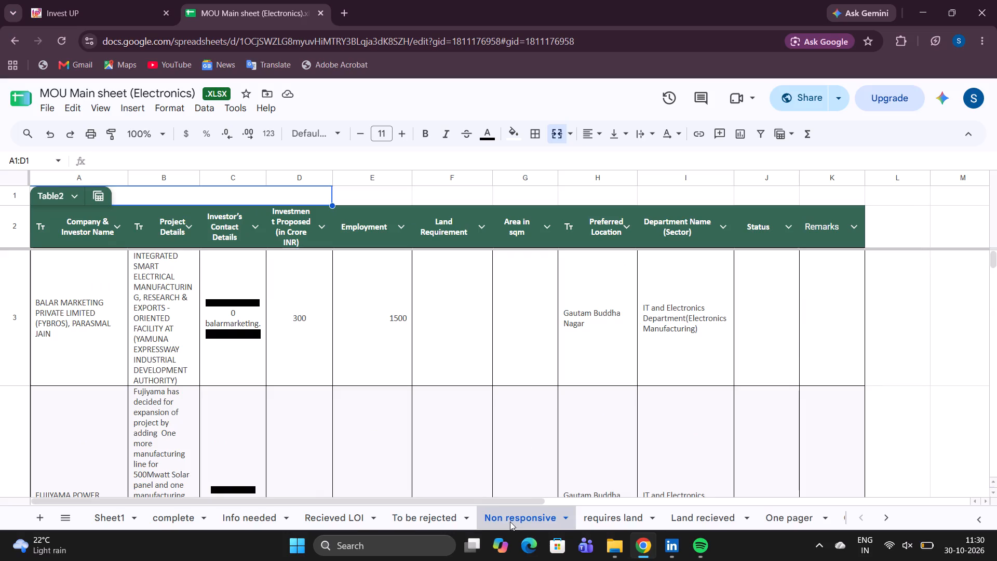
Look through the company entries on the requires land, Land recieved and One pager sheets.
click(592, 519)
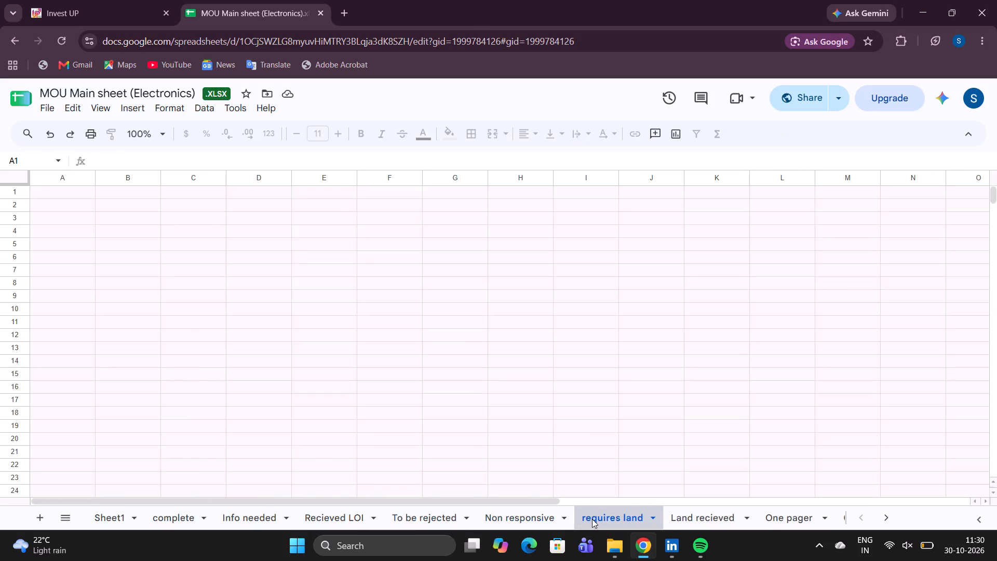
scroll(538, 409, down, 6)
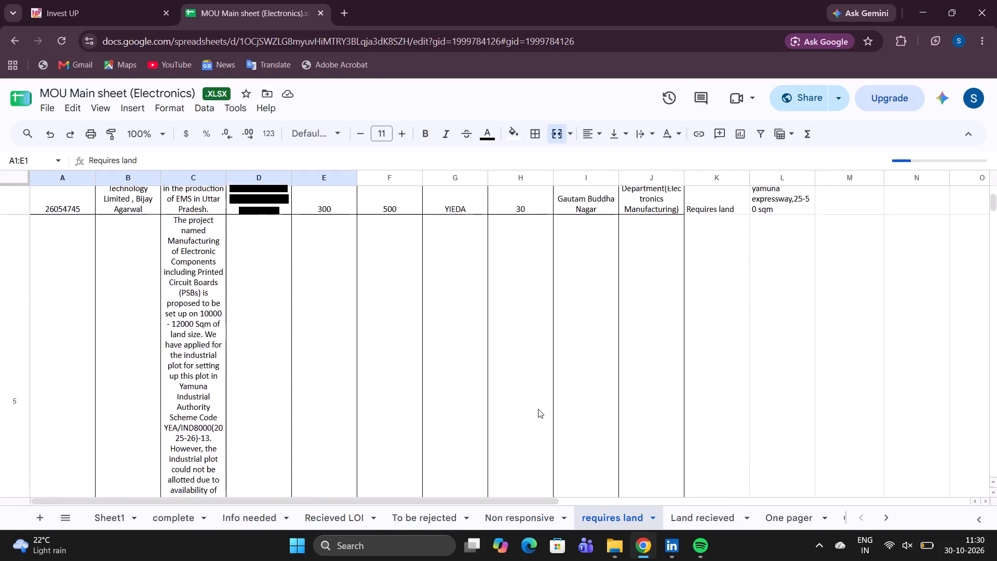
scroll(538, 409, down, 4)
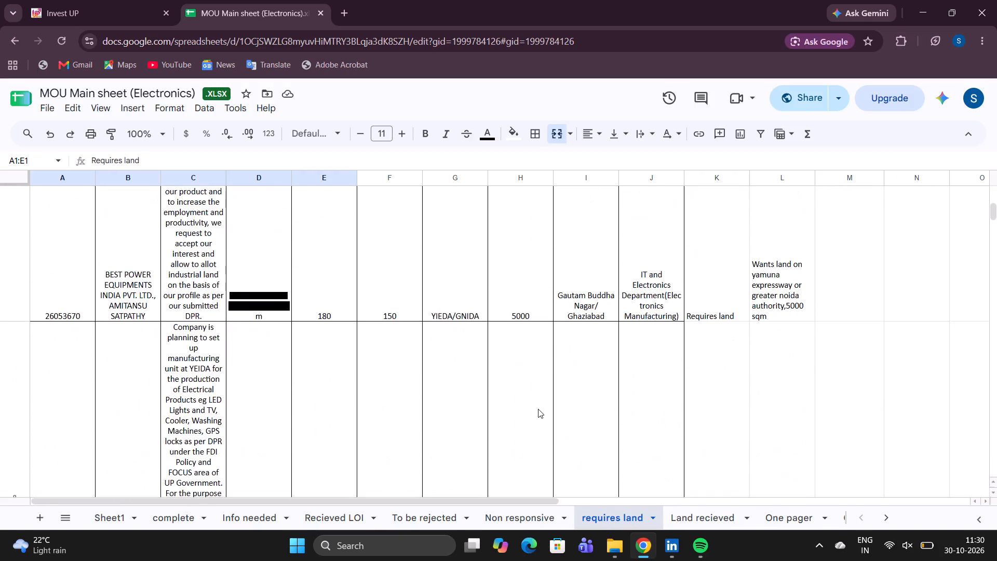
scroll(538, 409, down, 3)
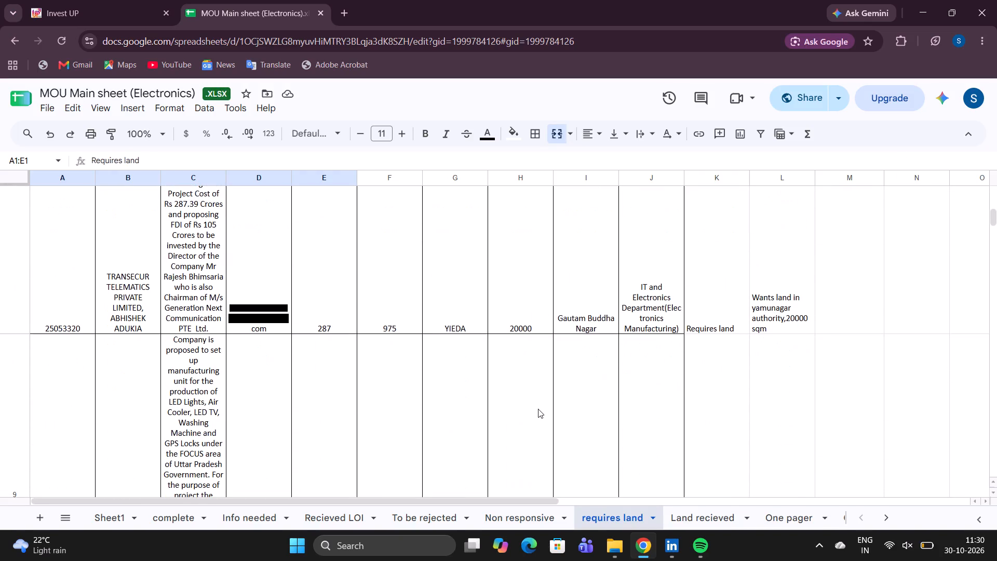
click(687, 514)
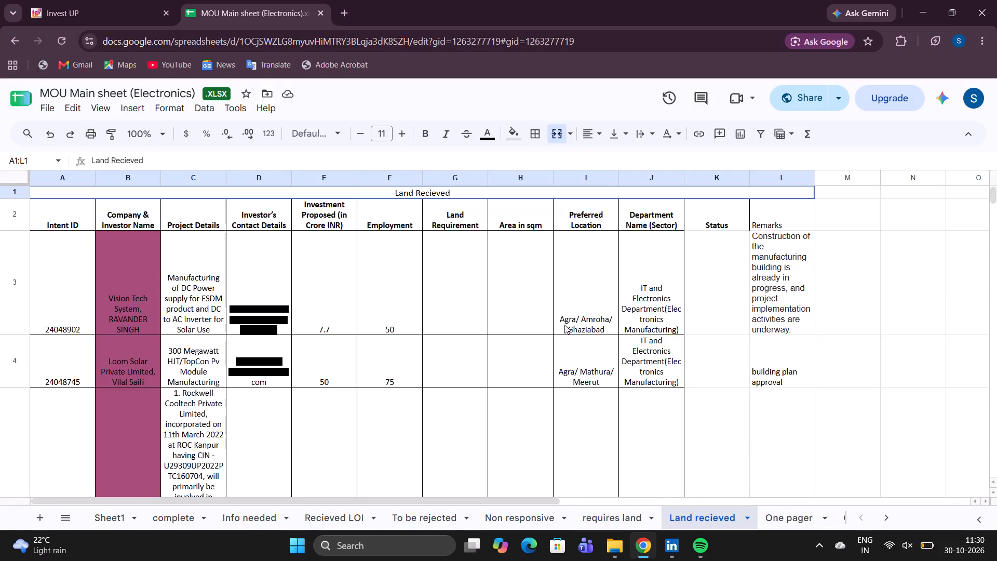
scroll(564, 325, down, 8)
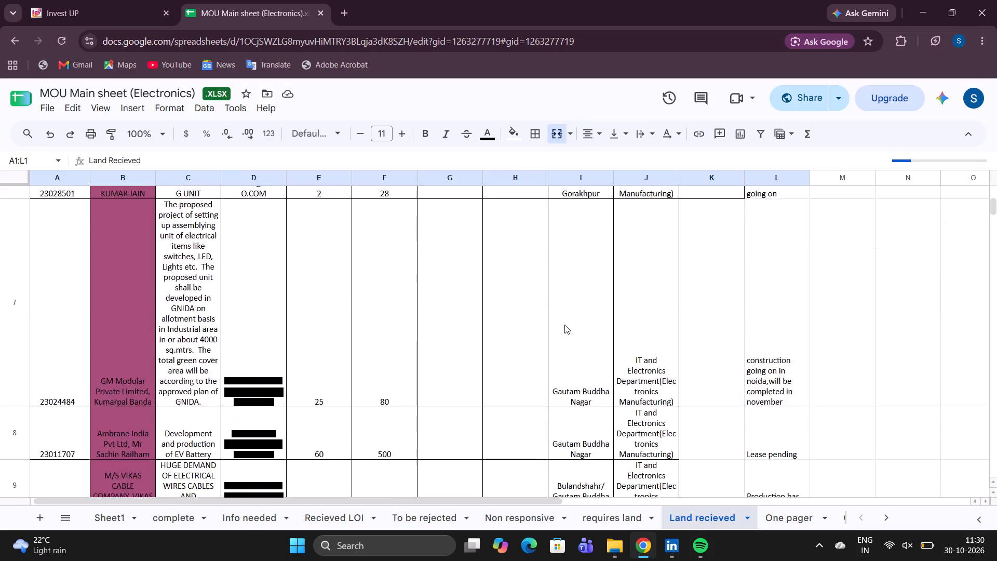
scroll(564, 325, down, 1)
scroll(564, 325, up, 10)
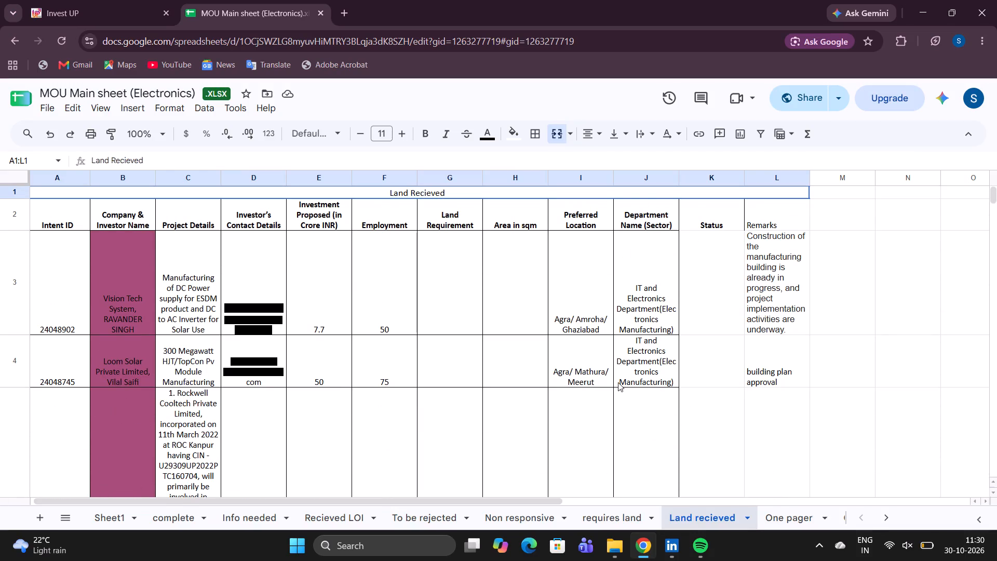
click(777, 525)
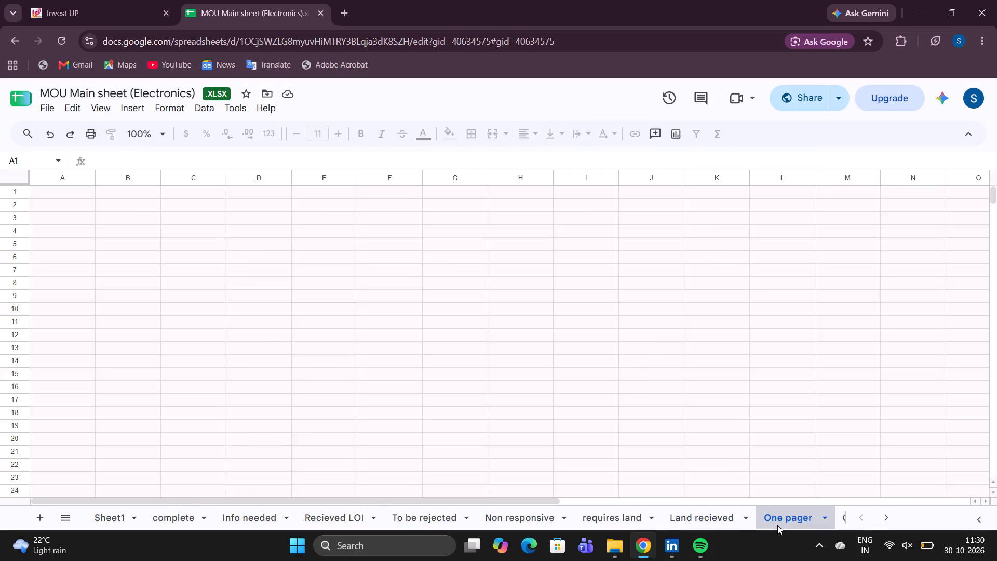
scroll(656, 381, down, 8)
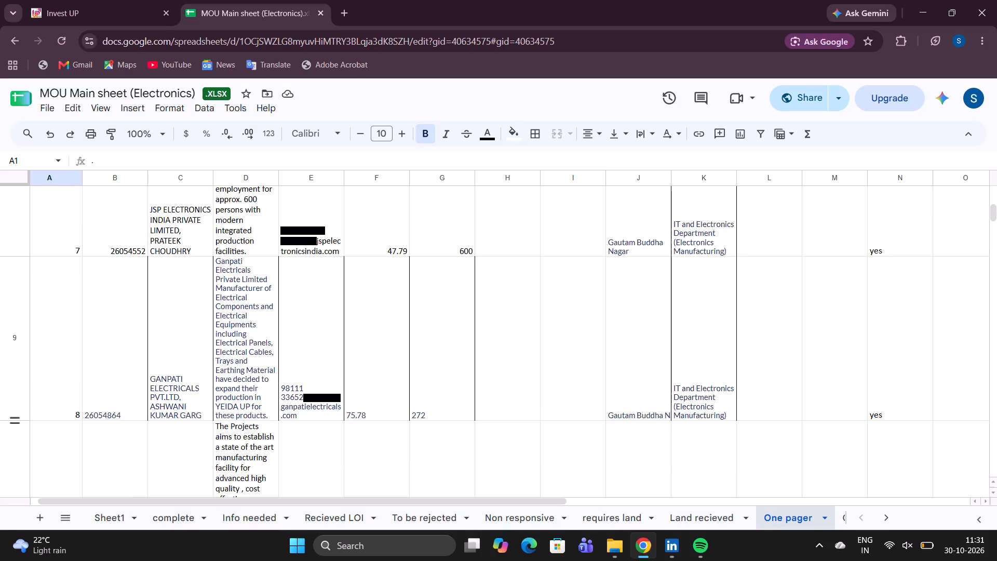
Count the serial-number entries in A2:A383 of the complete sheet, setting the selection summary to Count.
click(164, 515)
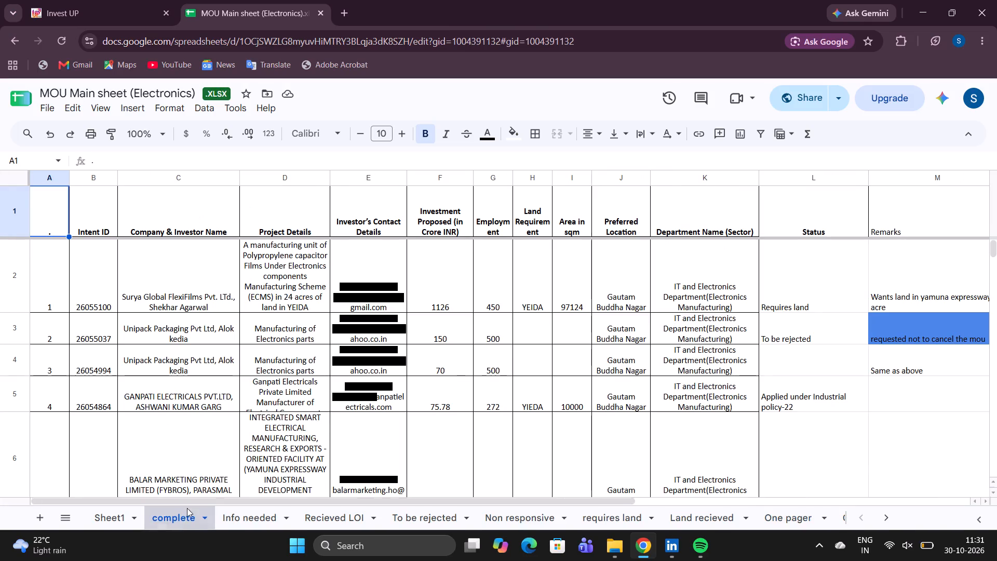
click(47, 276)
drag(39, 288, 45, 400)
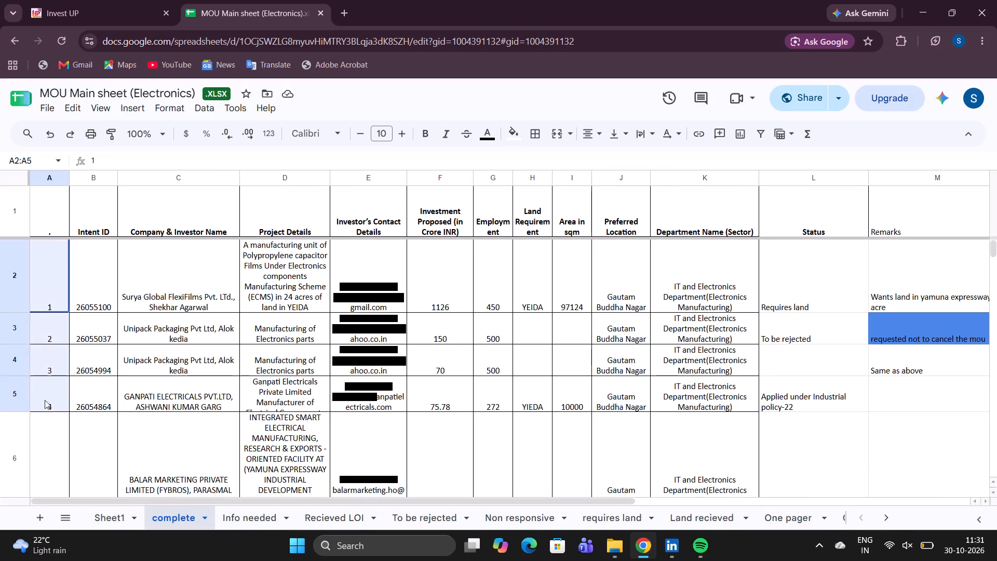
drag(45, 400, 35, 515)
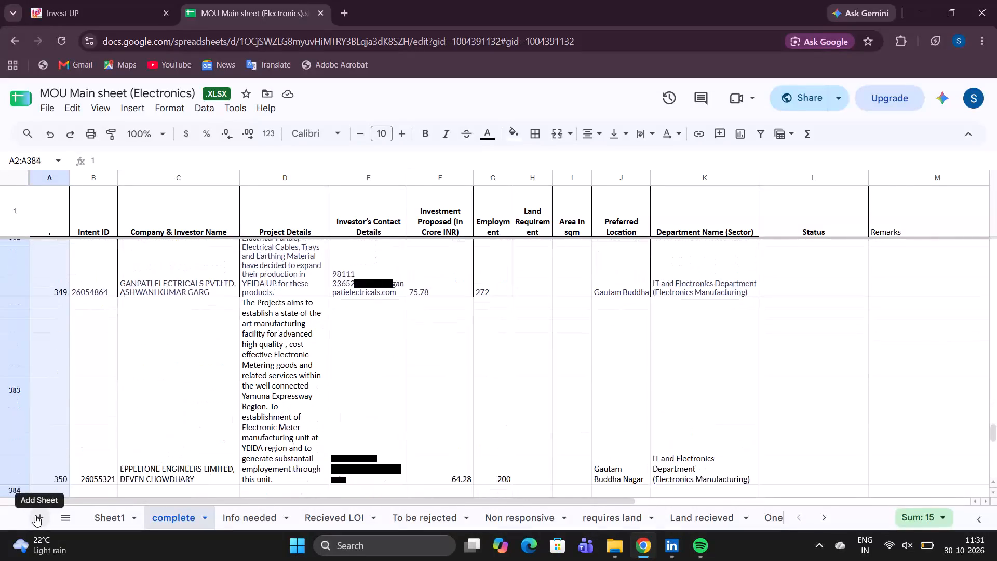
drag(35, 515, 39, 383)
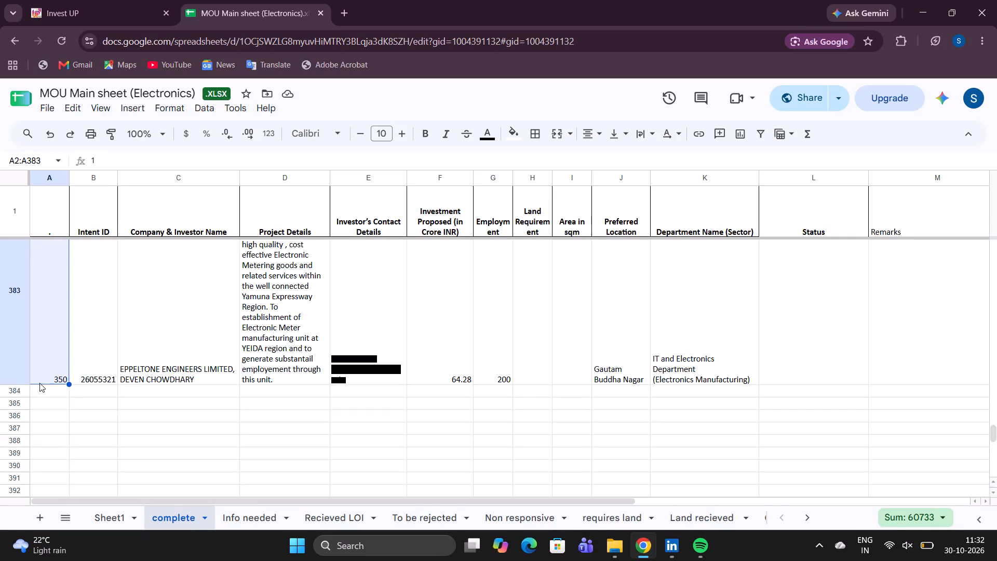
click(944, 512)
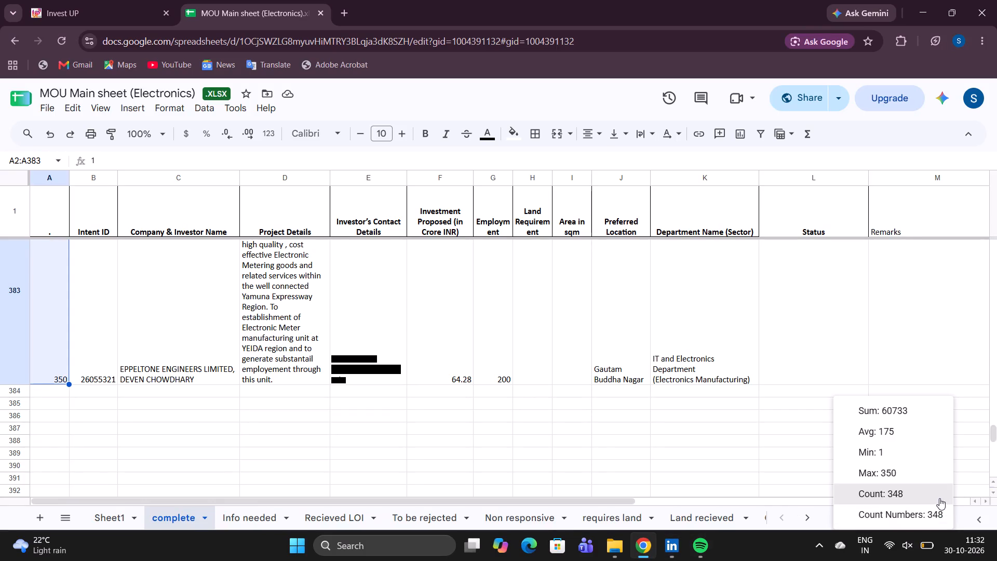
click(939, 498)
click(944, 518)
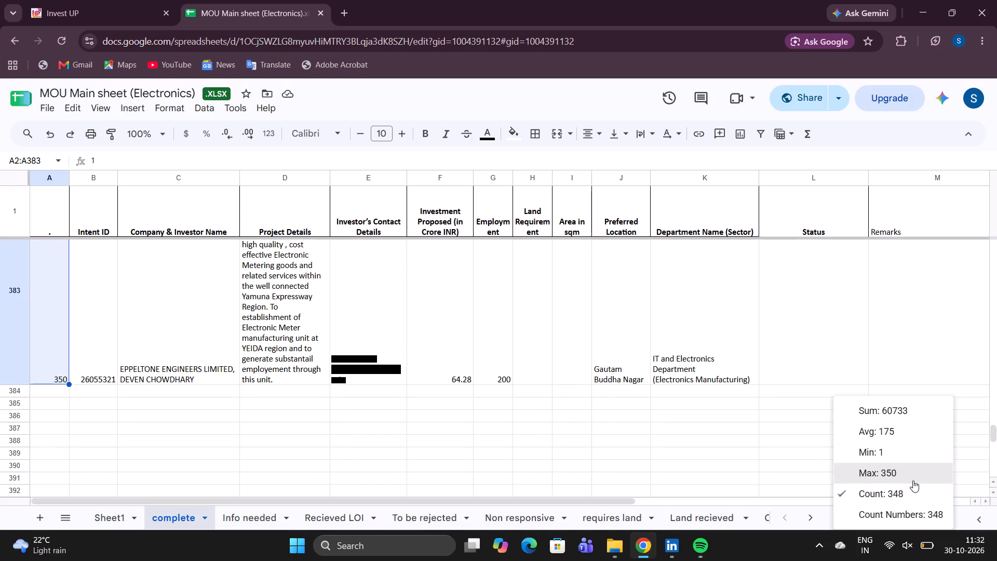
click(724, 433)
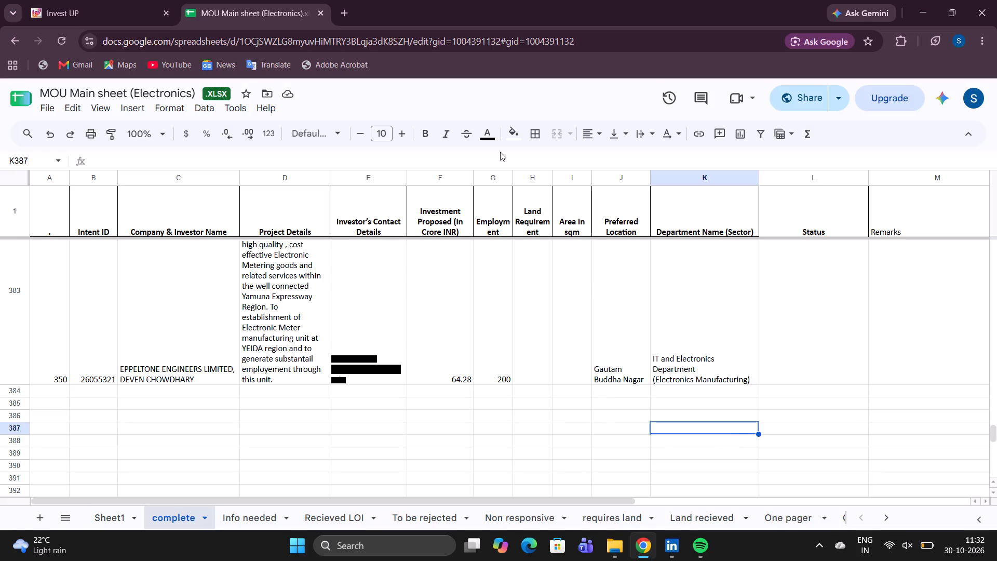
Return to the Invest UP dashboard and open the MoUs Signed list from the MoU Signing System section.
click(81, 0)
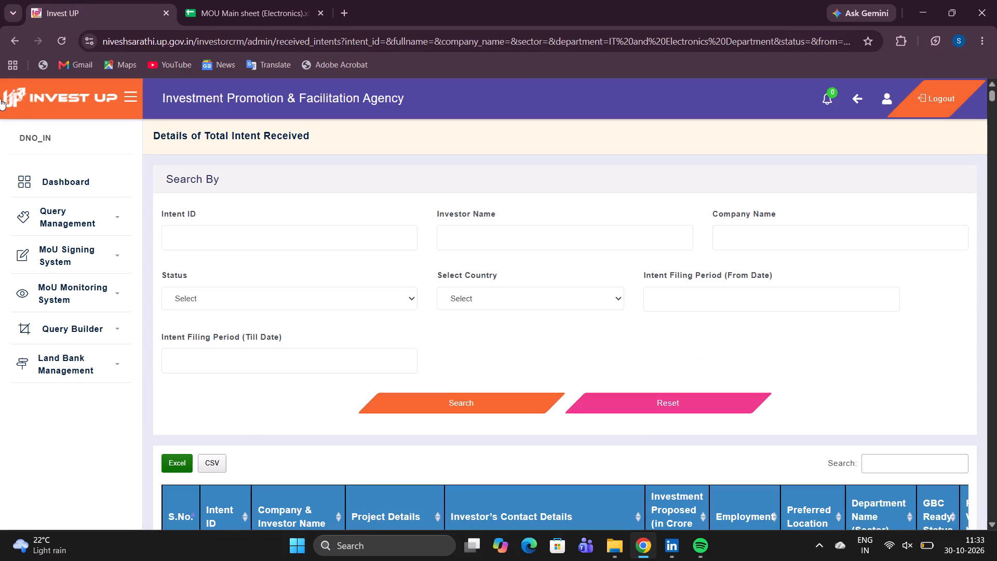
click(11, 41)
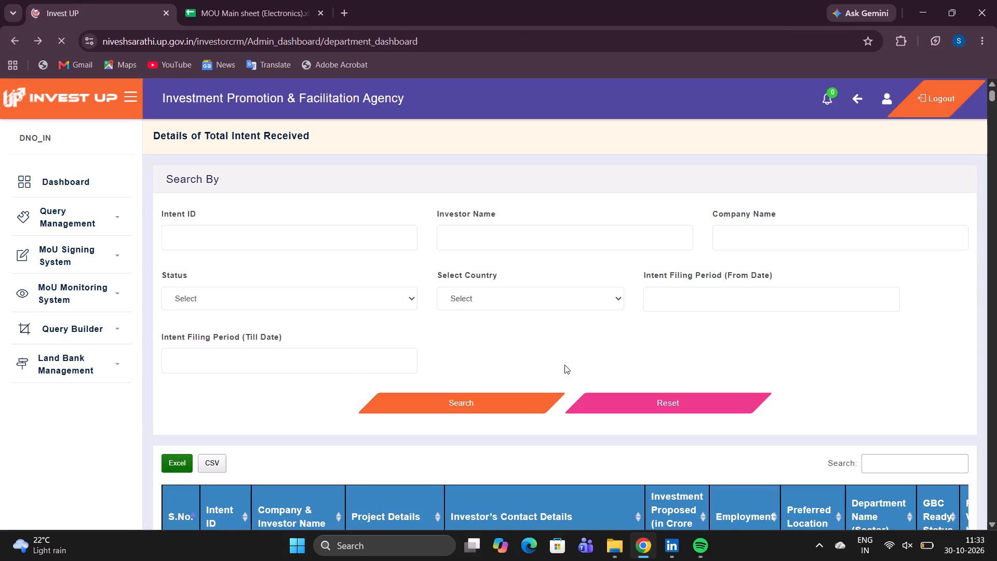
scroll(659, 372, down, 2)
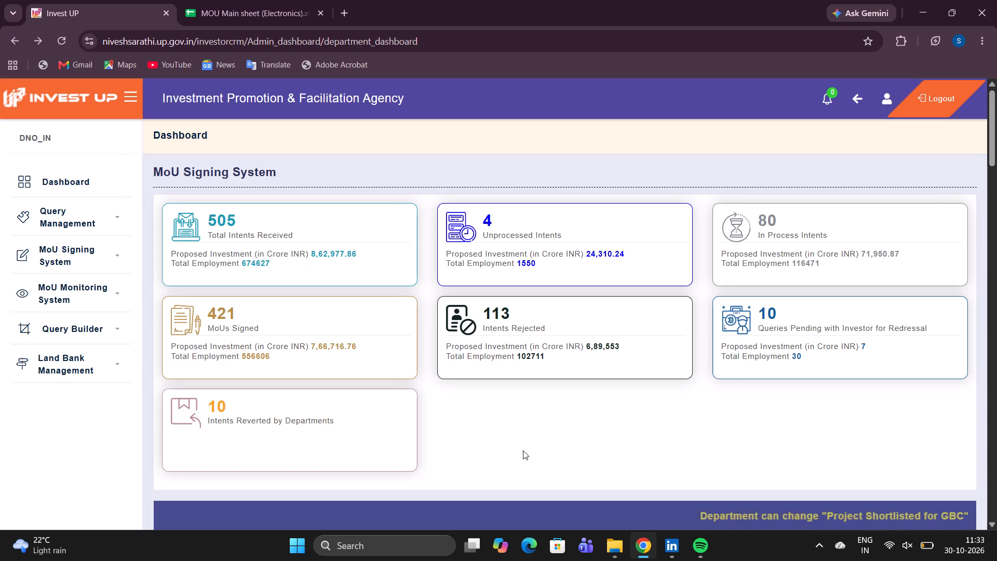
click(246, 323)
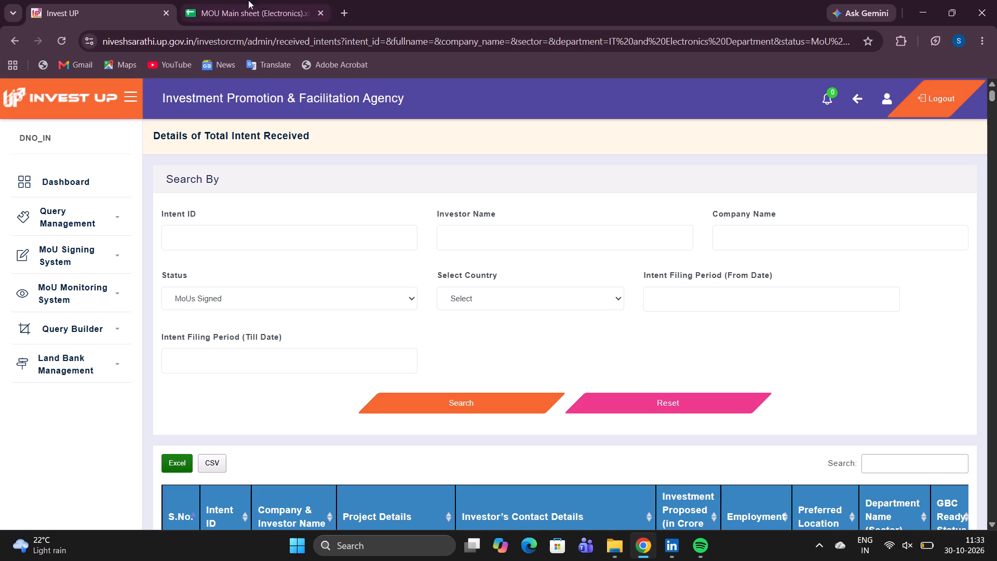
Switch back to the MOU Main sheet and examine the company, status and remarks entries on the complete sheet up to its first rows.
click(261, 12)
scroll(259, 389, up, 10)
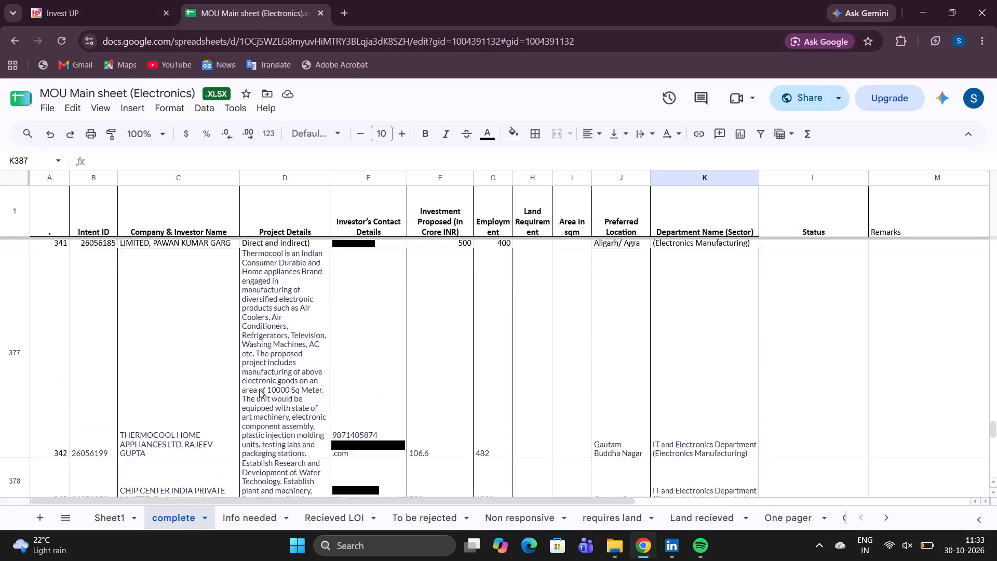
scroll(259, 389, up, 20)
scroll(259, 389, up, 14)
scroll(259, 389, up, 9)
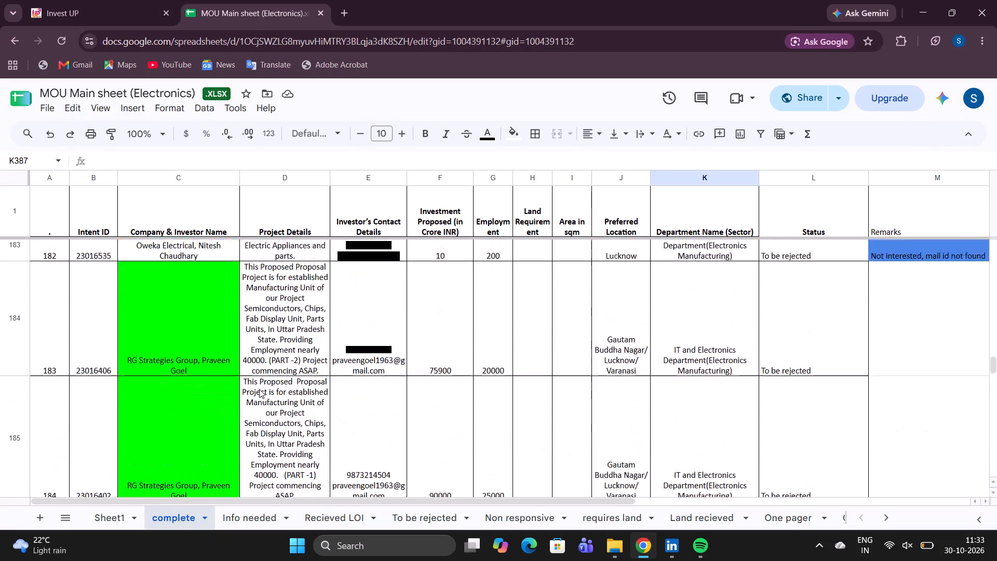
scroll(259, 389, up, 20)
scroll(259, 389, up, 20)
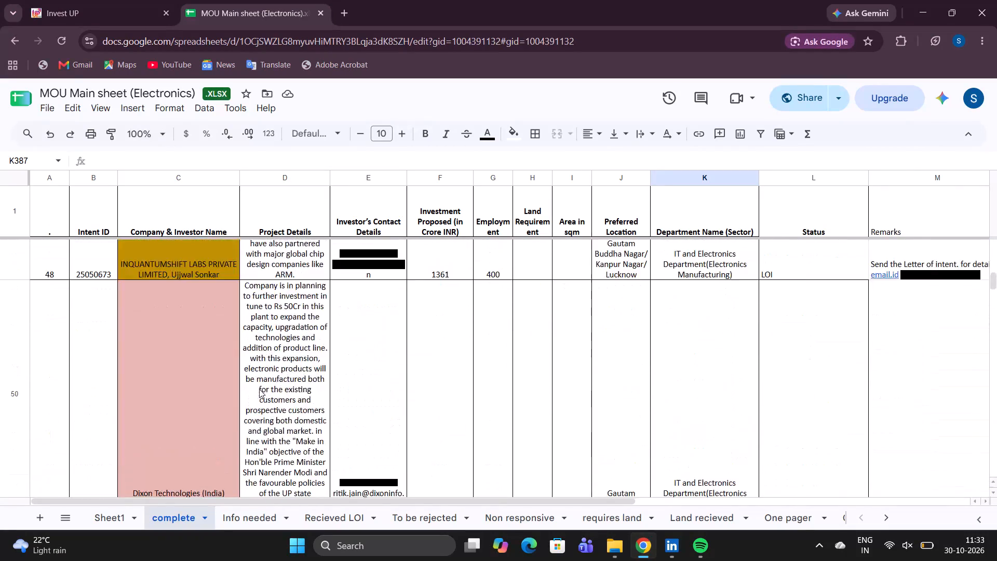
scroll(259, 389, up, 16)
scroll(259, 389, down, 6)
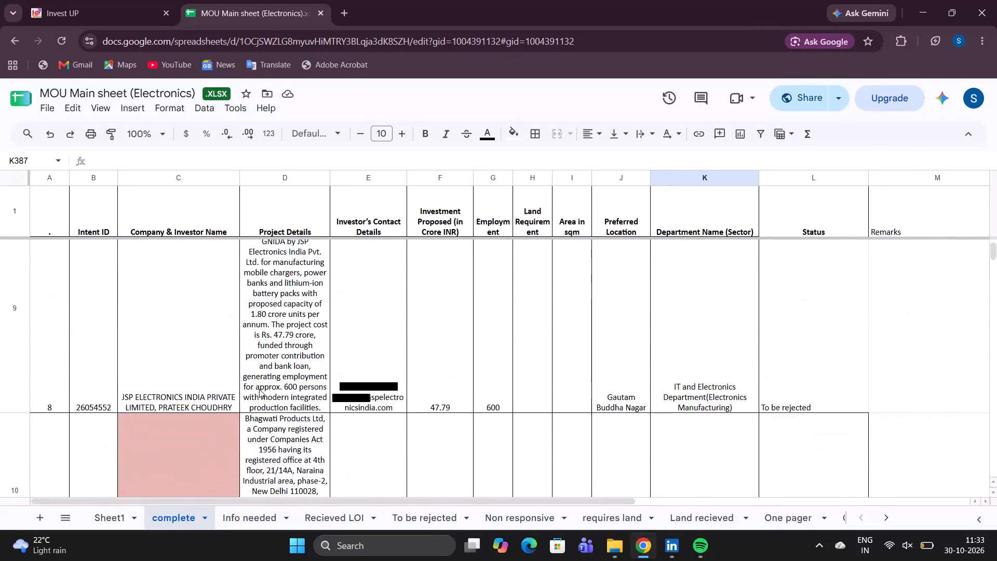
scroll(259, 389, down, 1)
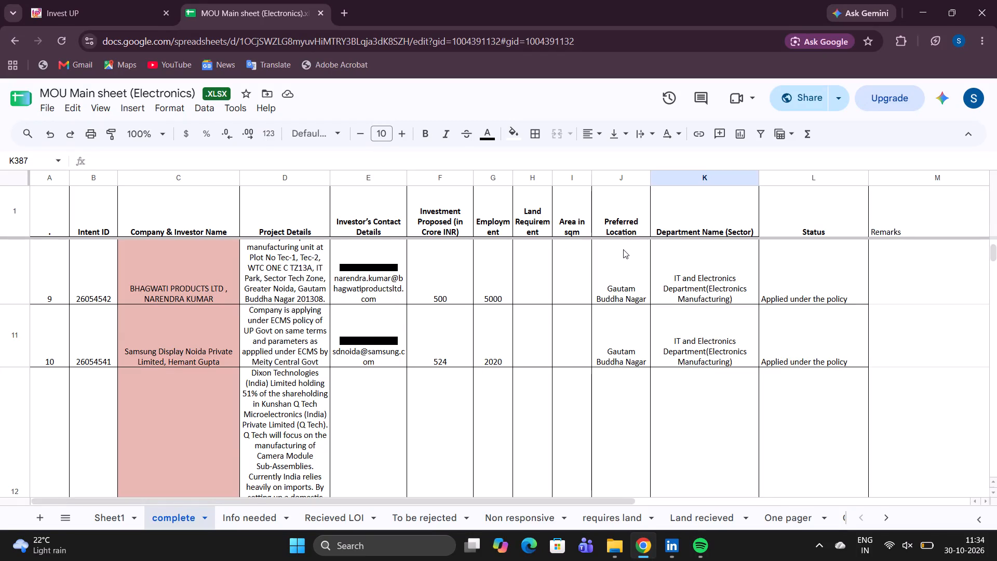
scroll(656, 419, up, 6)
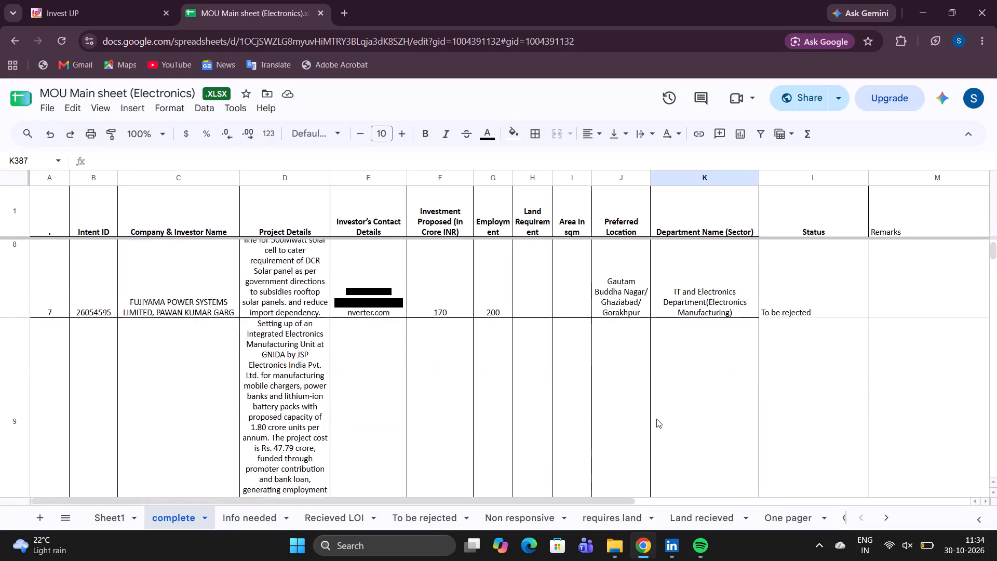
scroll(656, 419, up, 13)
scroll(656, 419, up, 9)
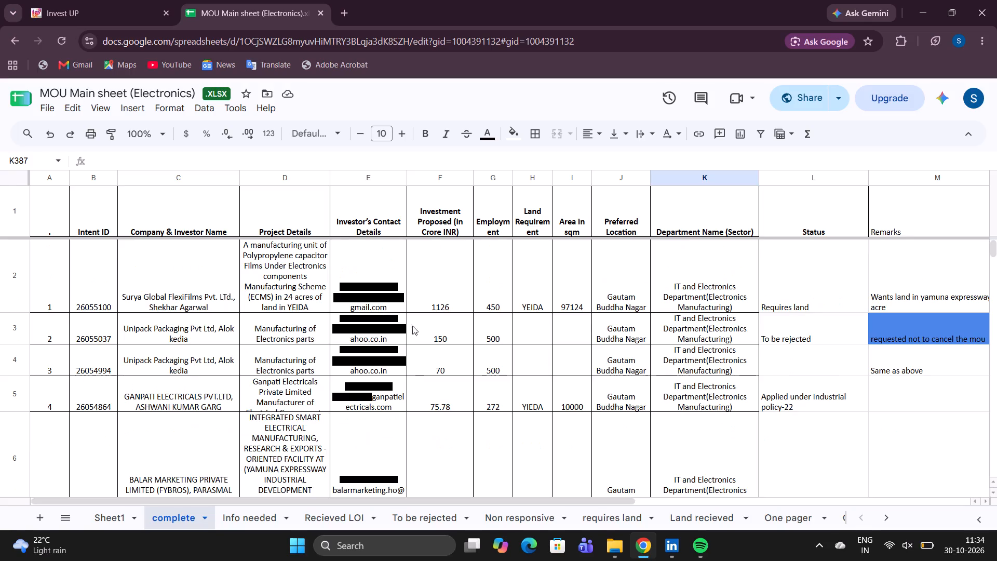
scroll(471, 378, up, 20)
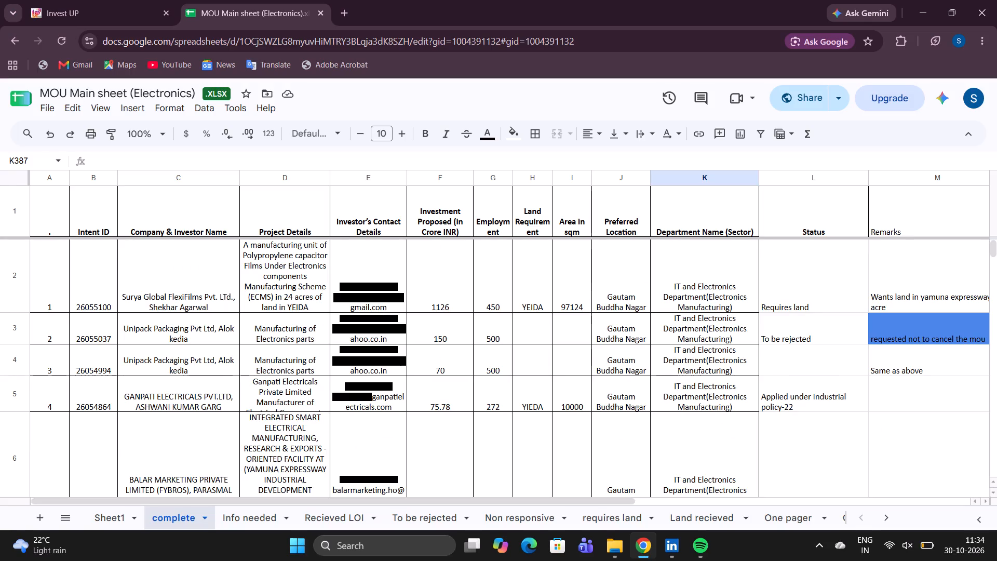
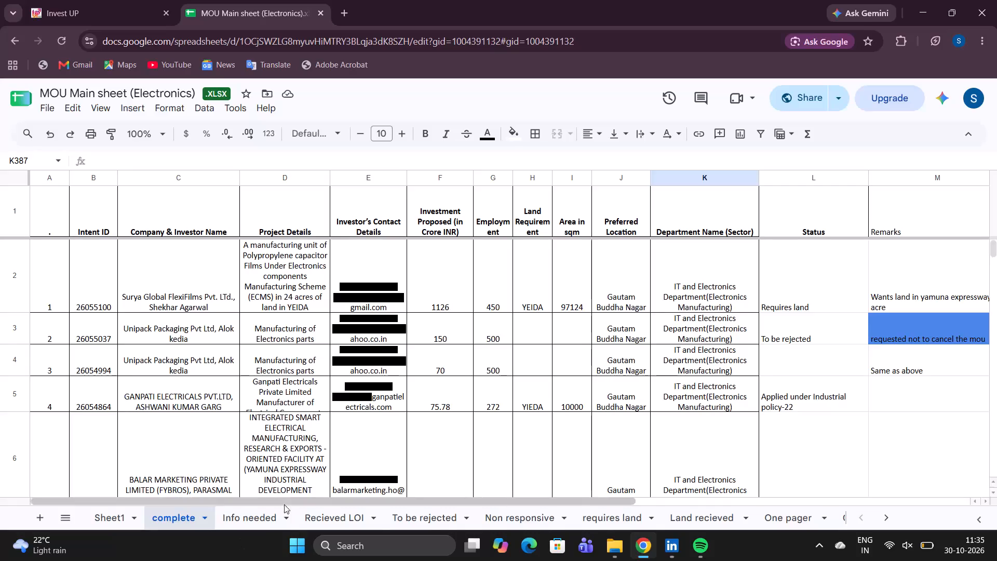
Open the Recieved LOI sheet and view its company entries from the first rows.
click(319, 518)
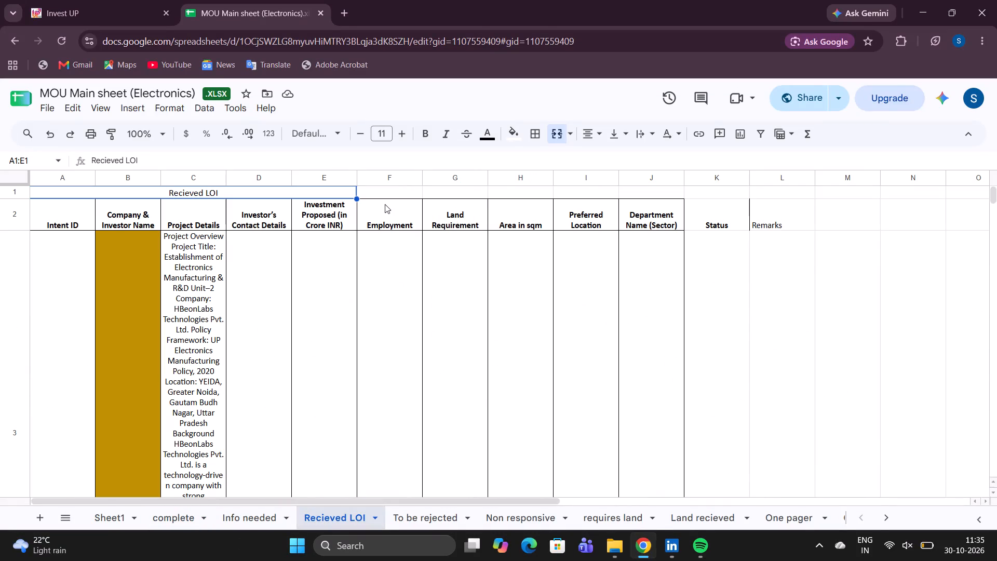
scroll(355, 378, up, 3)
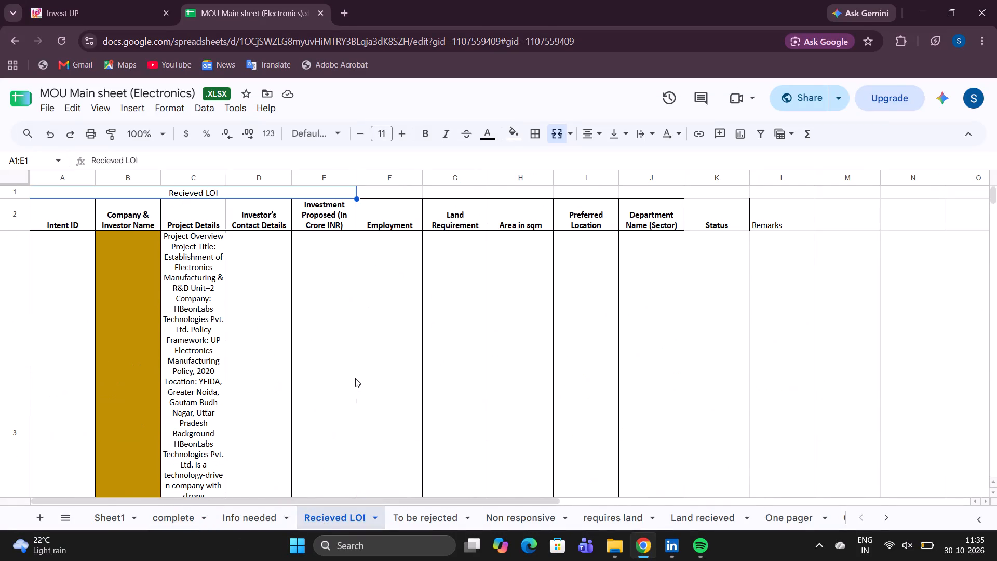
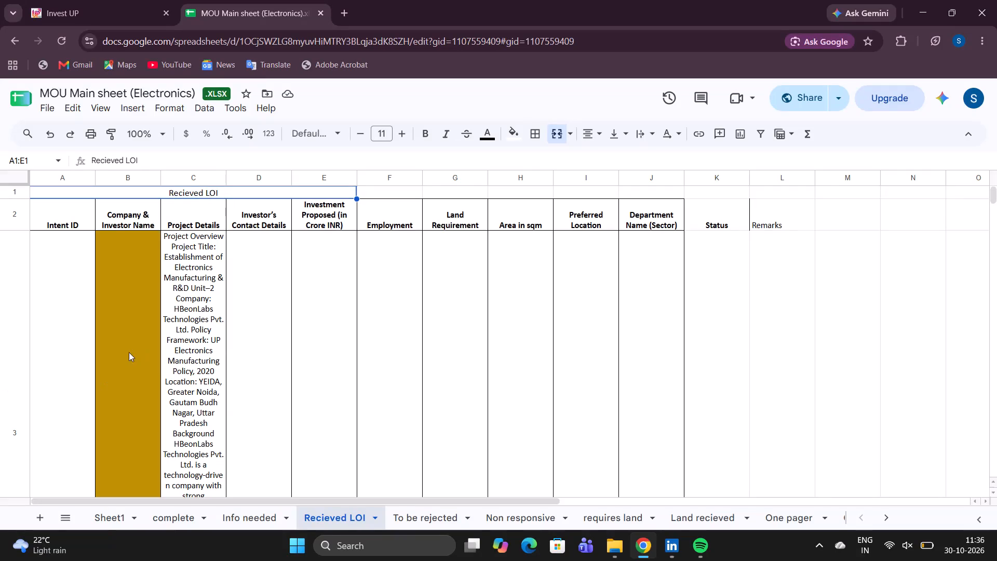
Select the Intent ID cells of the Recieved LOI sheet from row 3 downward to check how many entries it holds.
drag(59, 301, 58, 411)
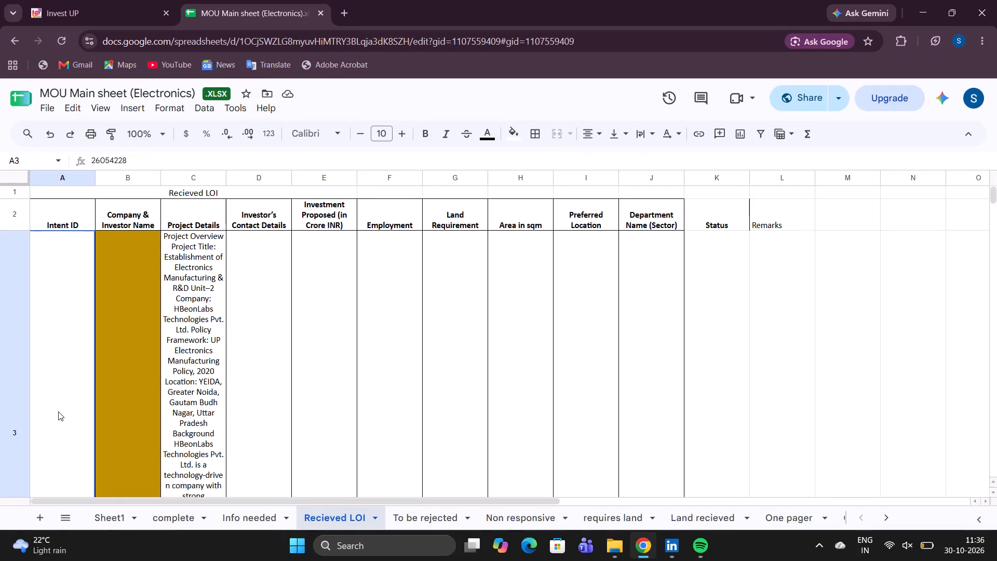
drag(58, 411, 61, 476)
scroll(61, 476, down, 3)
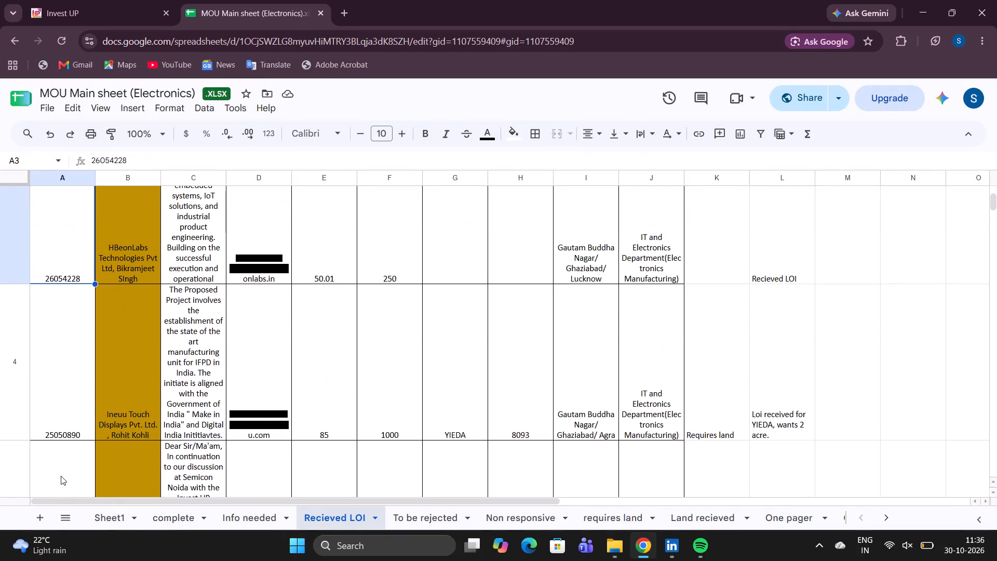
drag(48, 204, 47, 455)
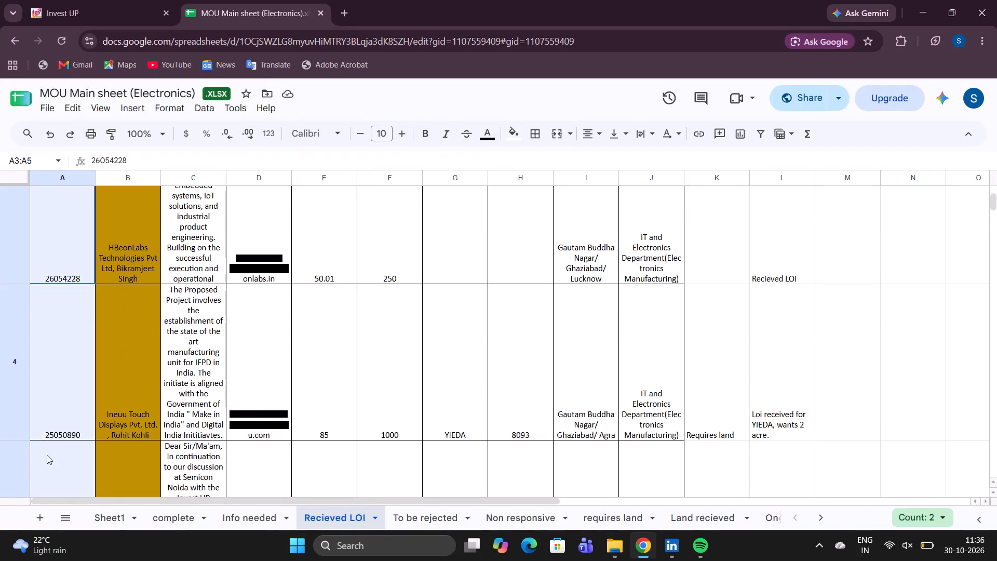
drag(47, 455, 52, 560)
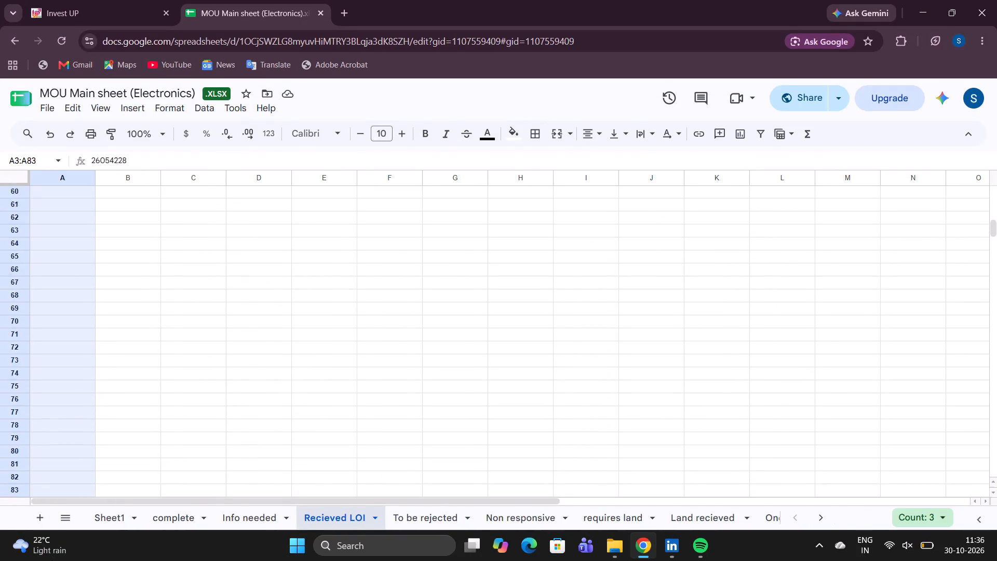
drag(52, 560, 21, 238)
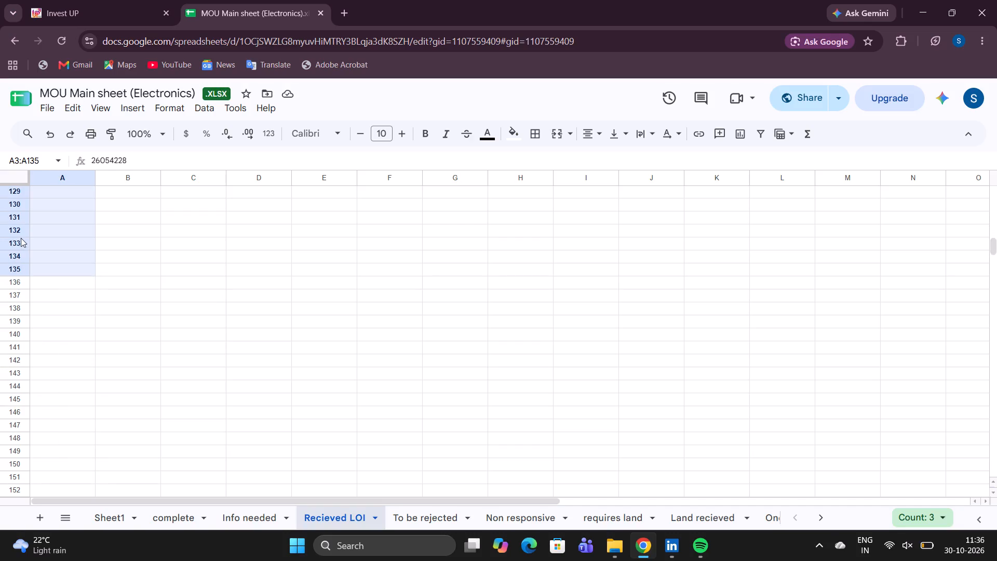
drag(21, 238, 34, 152)
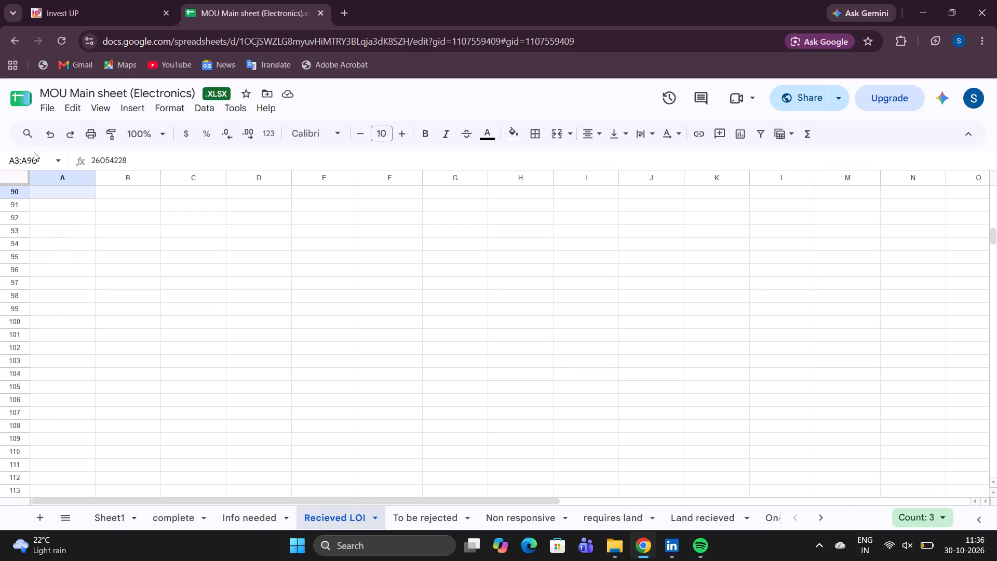
drag(34, 152, 40, 164)
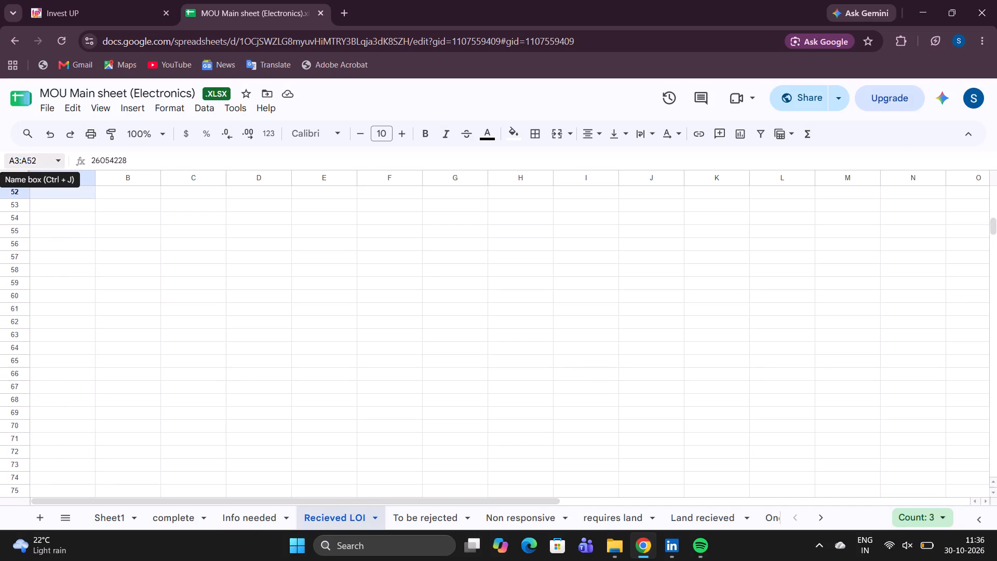
drag(40, 164, 40, 168)
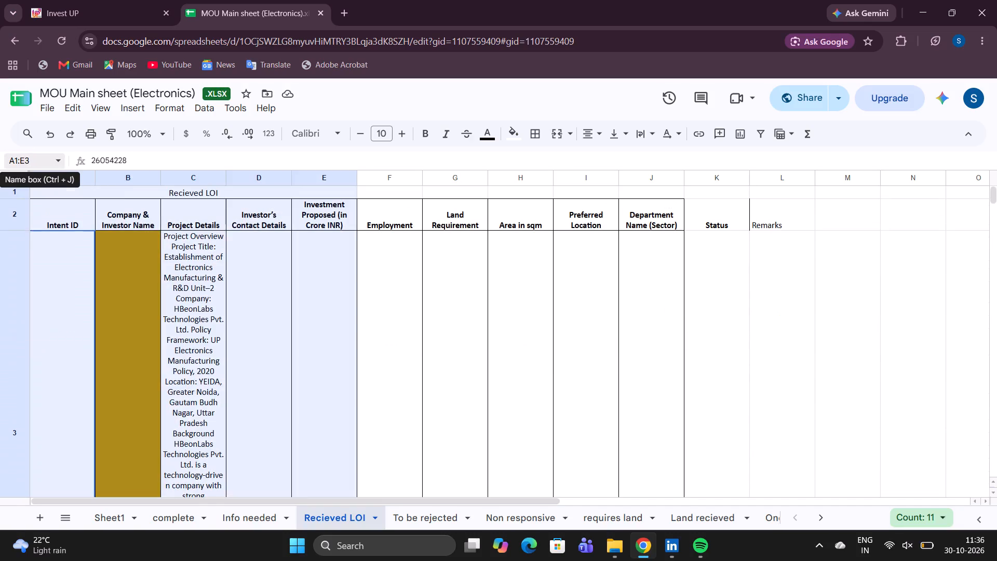
drag(40, 168, 78, 466)
click(353, 453)
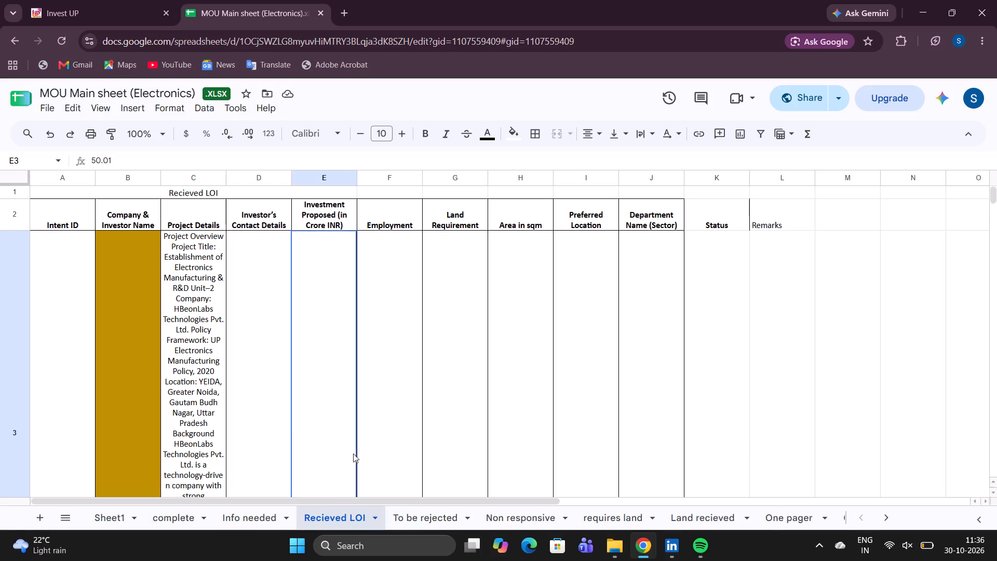
Check the last company entry in the Recieved LOI sheet, including its Intent ID and contact details, and return to the header rows.
scroll(353, 453, down, 11)
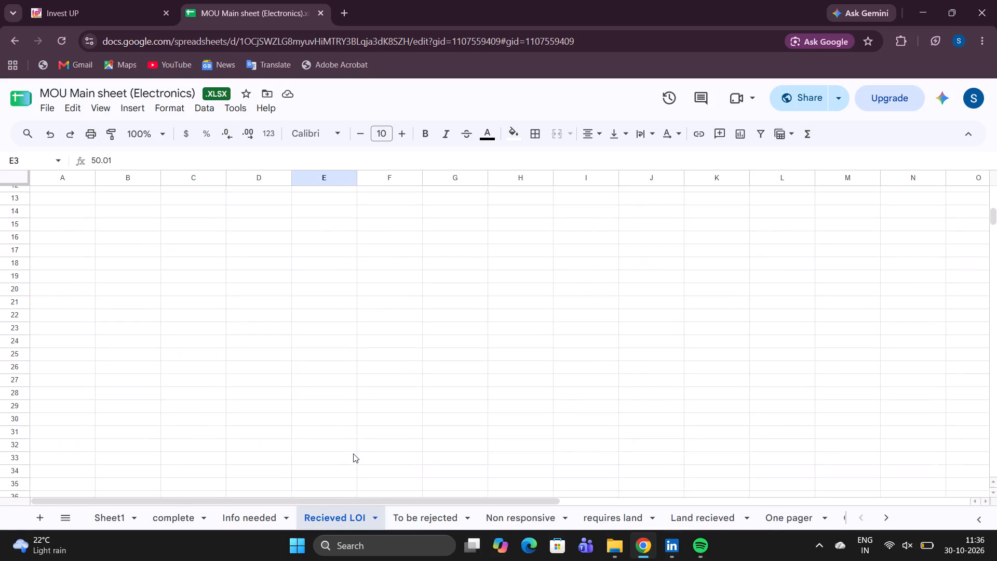
scroll(353, 453, up, 2)
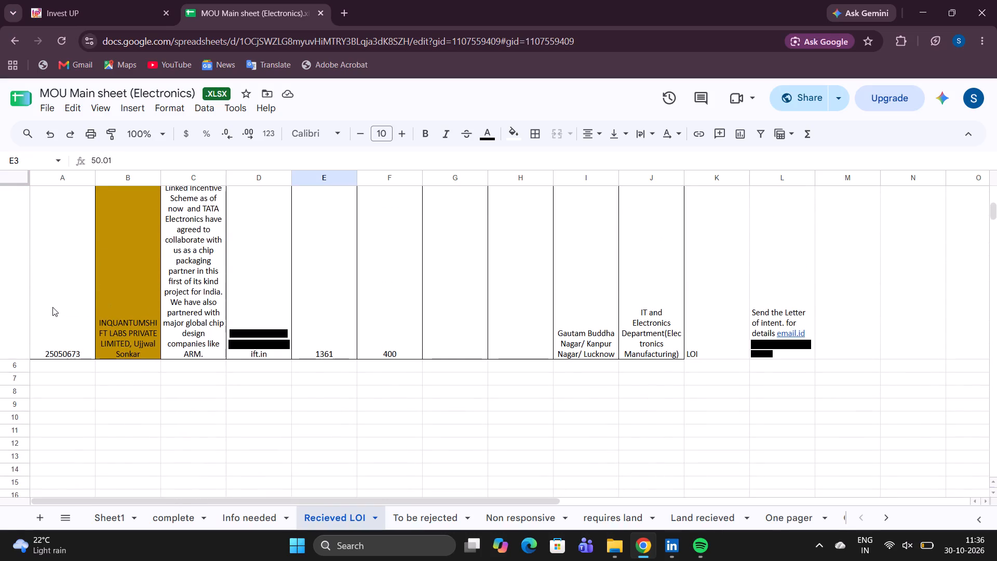
drag(52, 307, 65, 203)
click(248, 273)
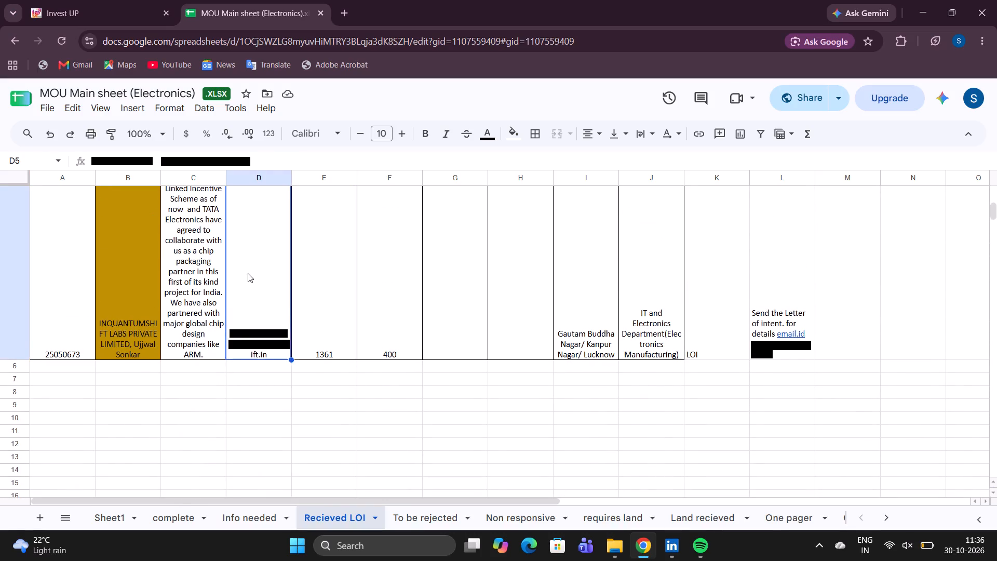
scroll(248, 273, up, 13)
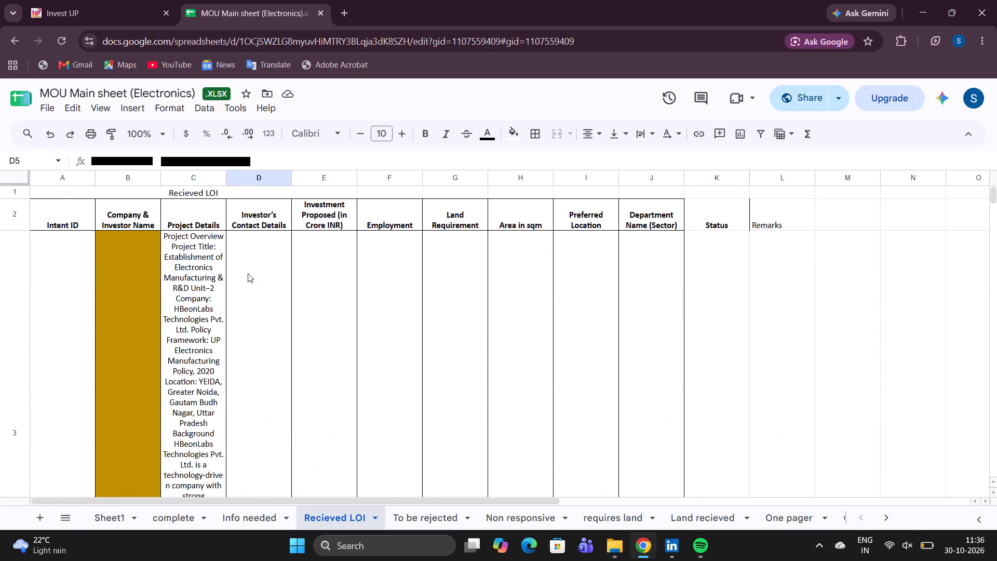
Glance at the Land recieved sheet, then reread the Recieved LOI entries with their status and remarks down to the last row.
click(677, 520)
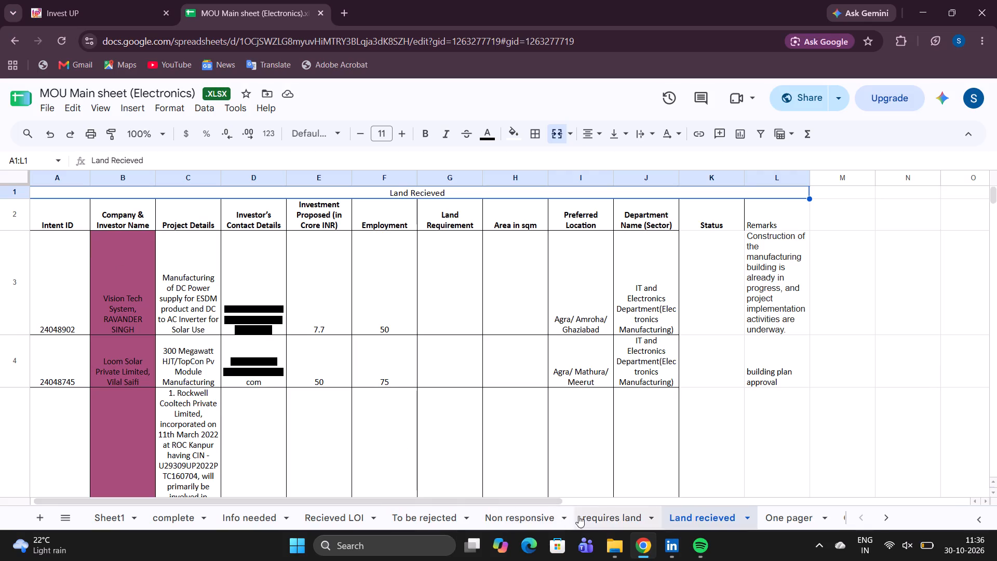
click(335, 518)
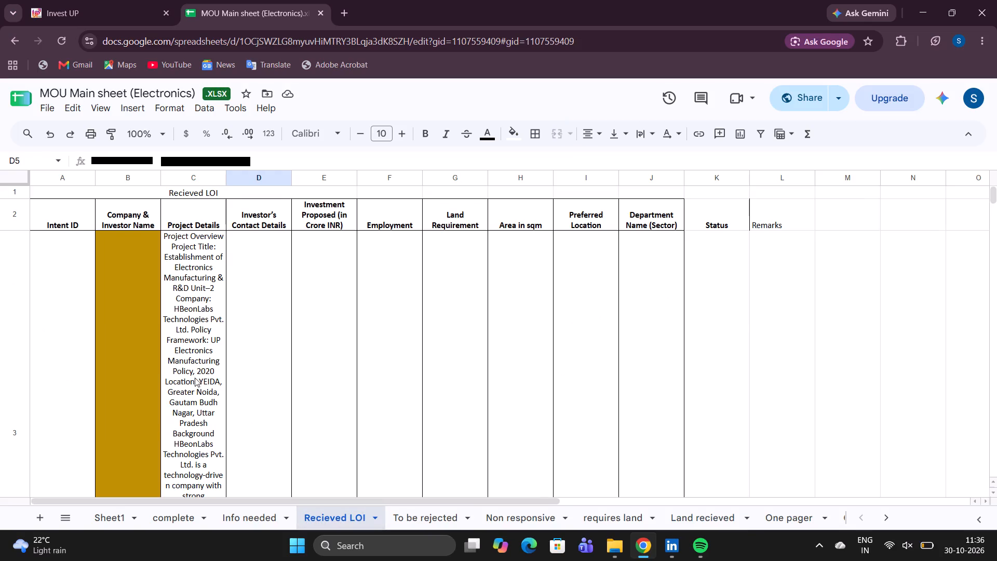
scroll(188, 374, down, 3)
scroll(188, 374, right, 1)
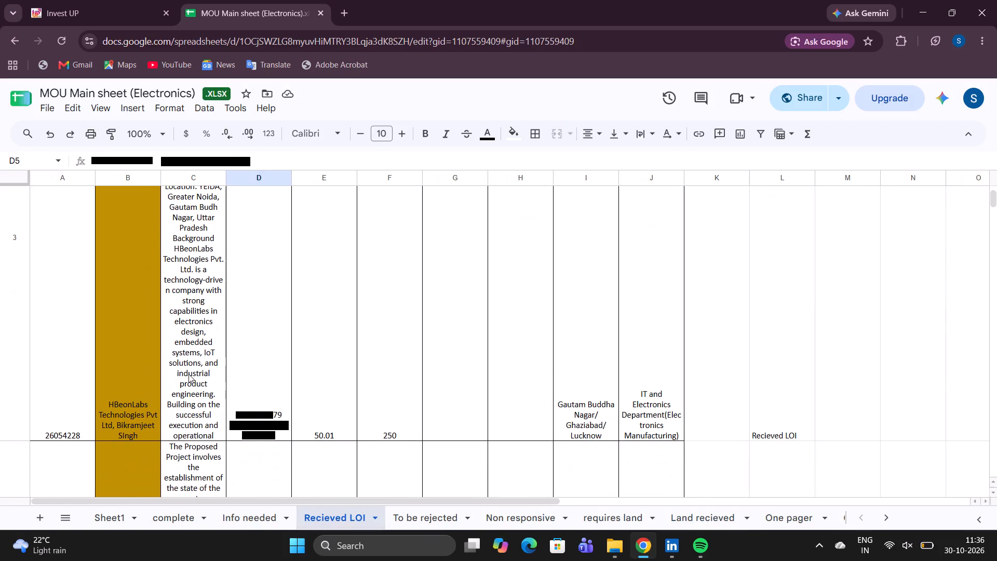
scroll(188, 374, right, 1)
scroll(188, 374, down, 2)
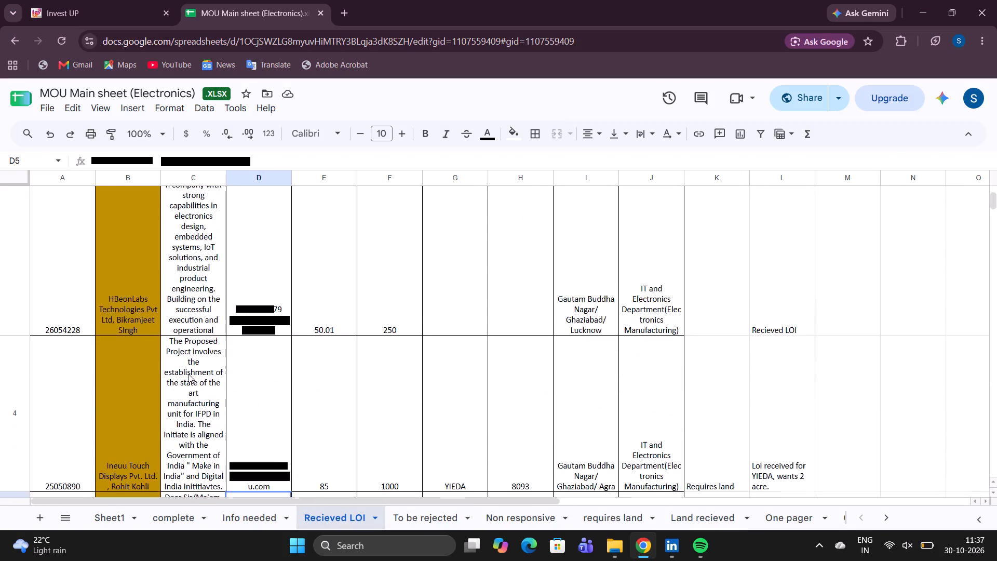
scroll(188, 374, down, 1)
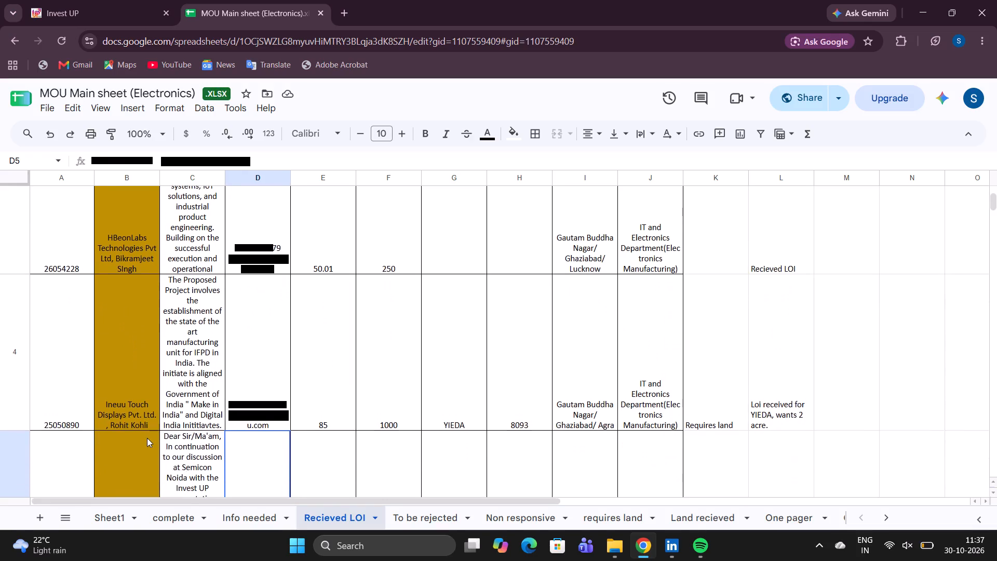
scroll(147, 438, down, 5)
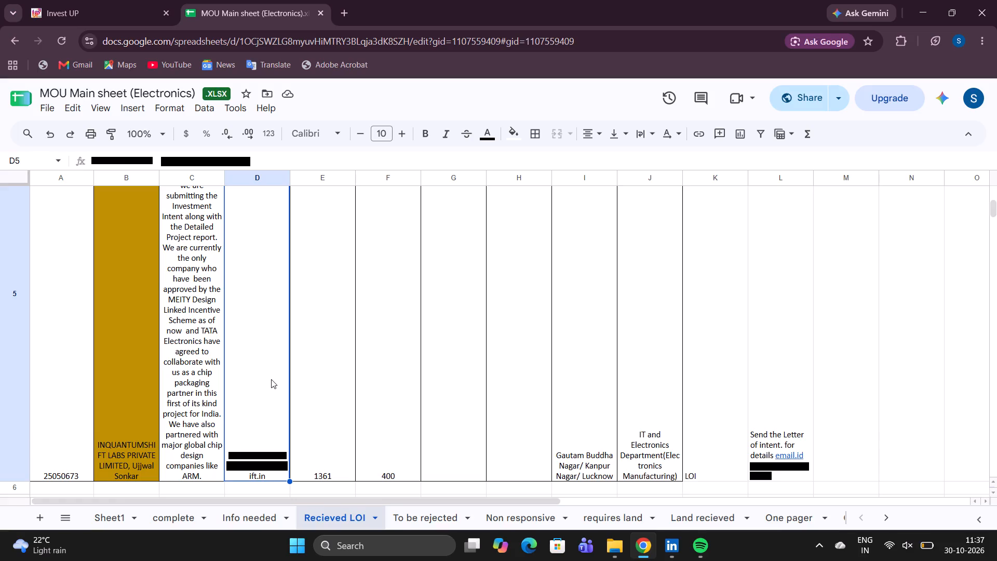
Open the Land recieved sheet and read its company entries, project details and remarks from the first row to the last.
click(713, 517)
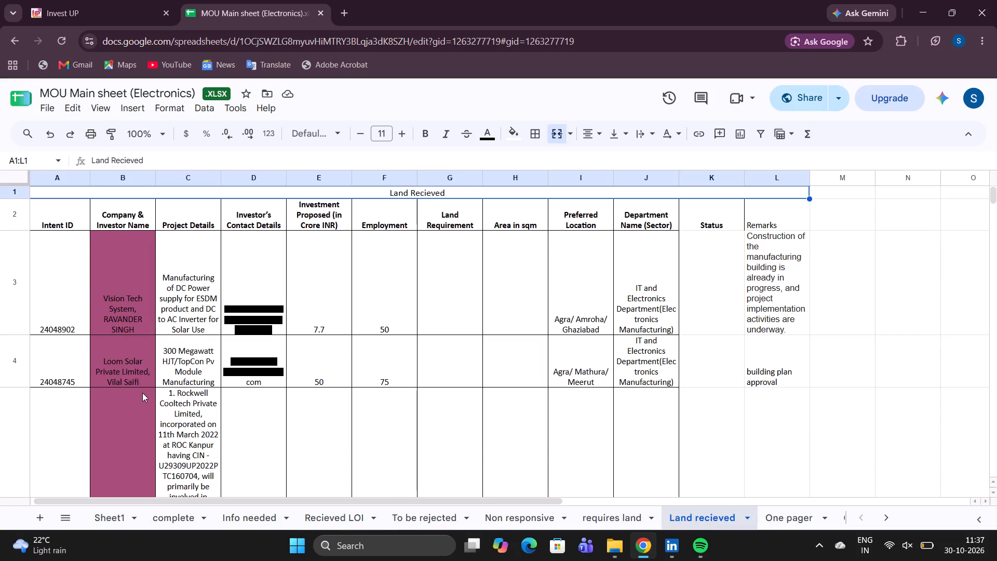
scroll(142, 393, down, 3)
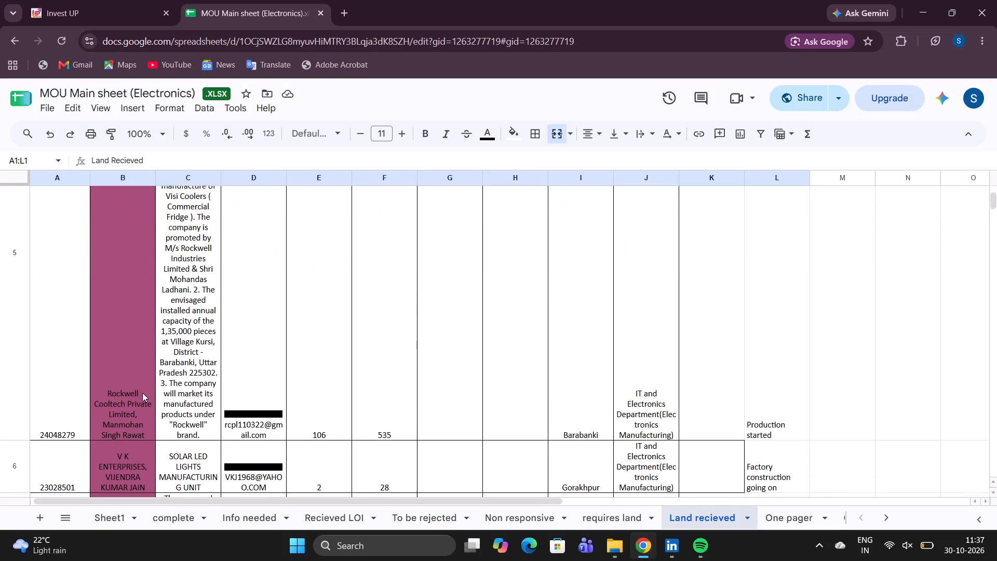
scroll(142, 393, down, 1)
scroll(155, 434, down, 1)
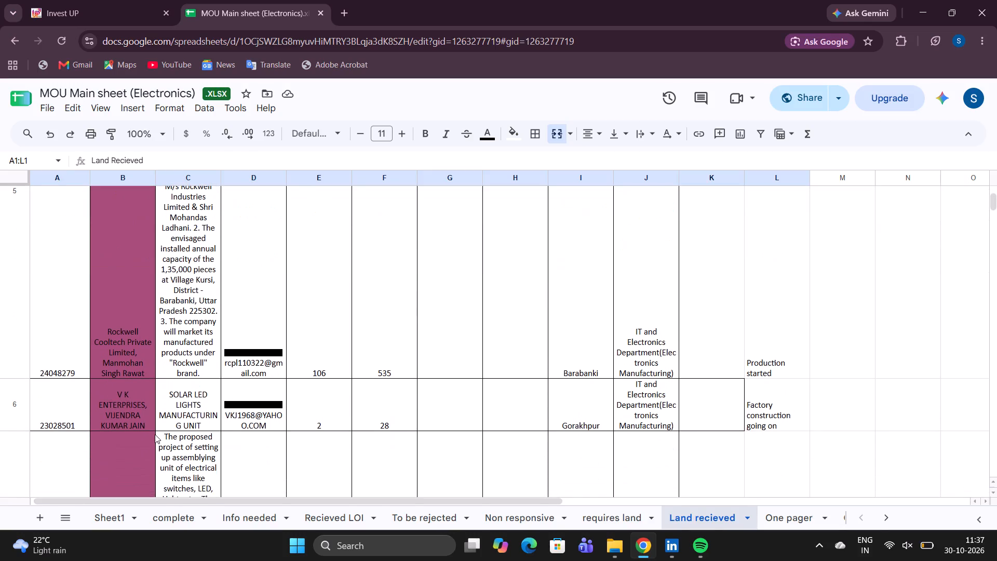
scroll(155, 434, down, 2)
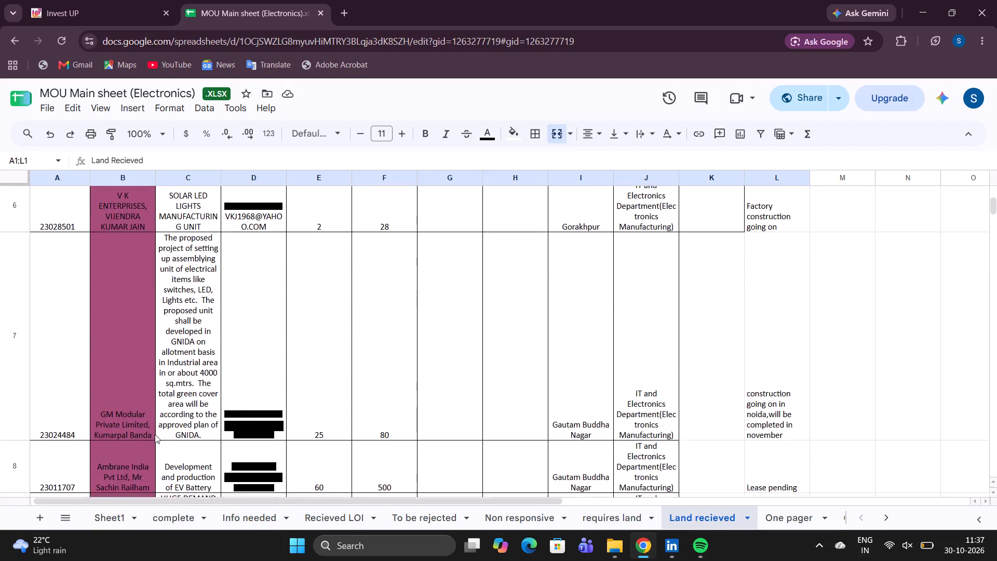
scroll(155, 434, down, 1)
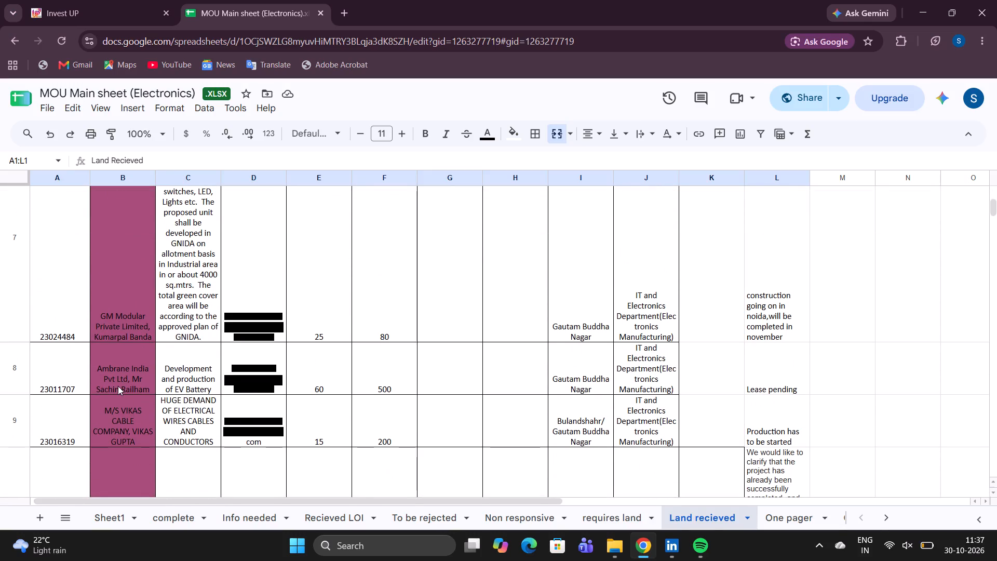
scroll(134, 407, down, 2)
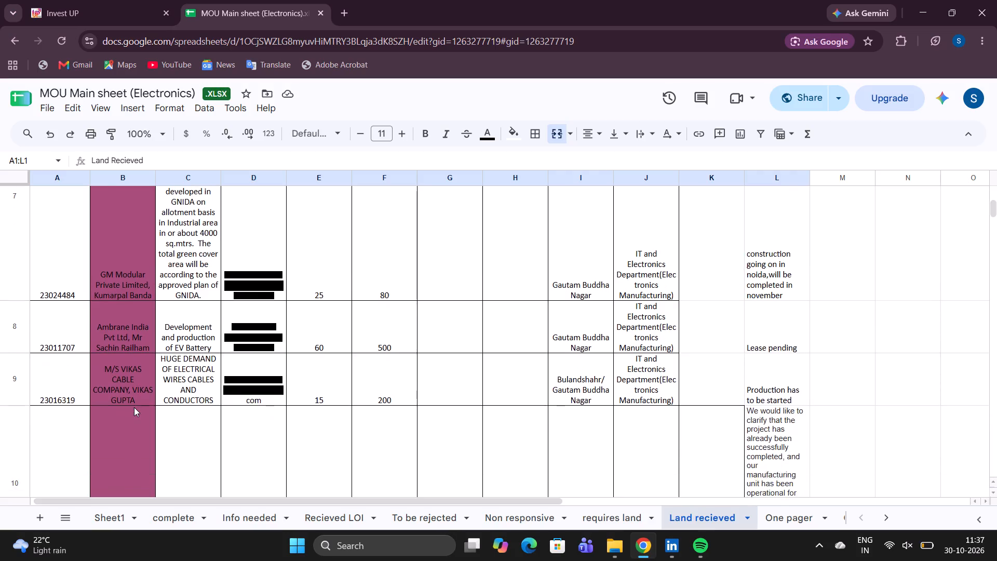
scroll(134, 407, down, 3)
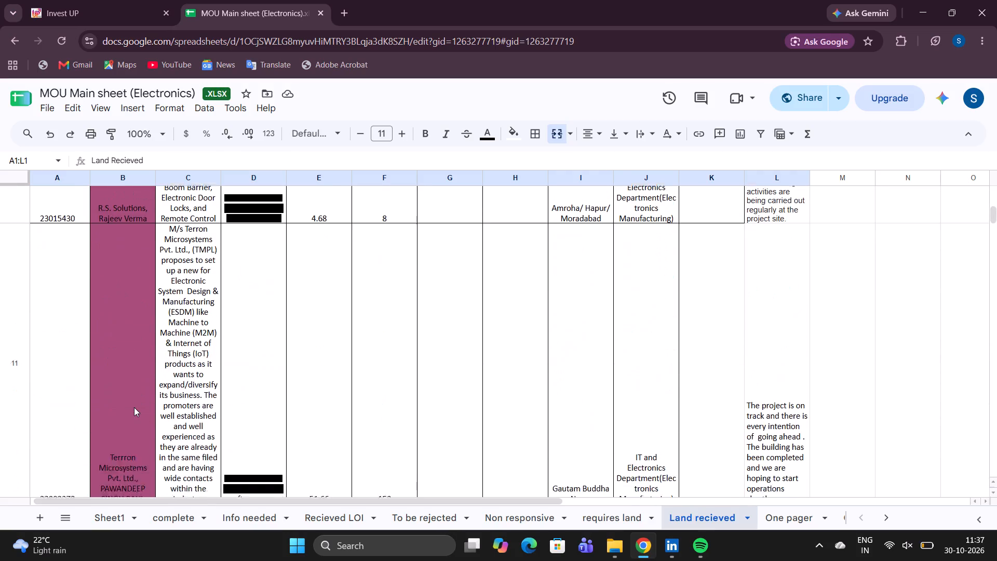
scroll(134, 407, down, 2)
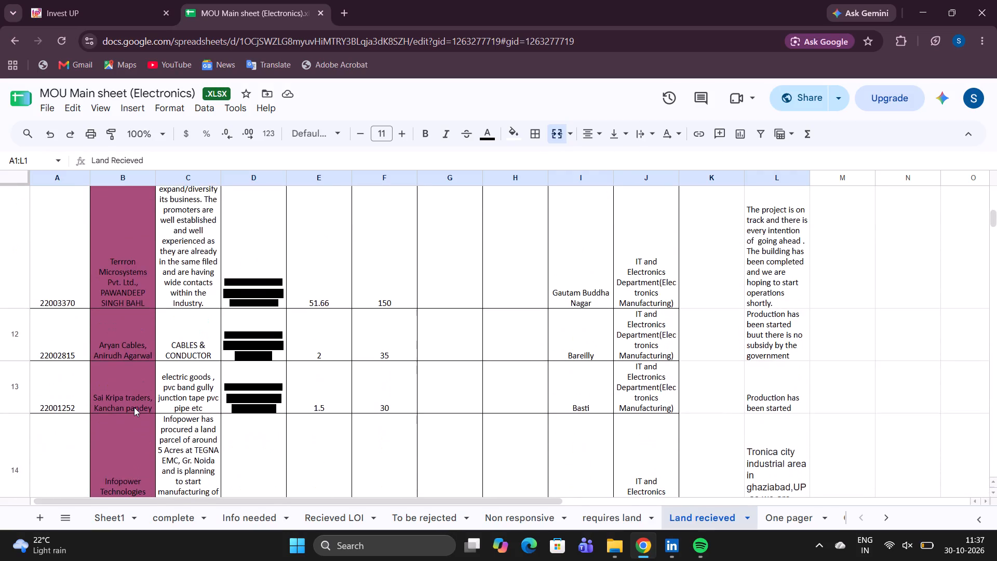
scroll(134, 407, down, 4)
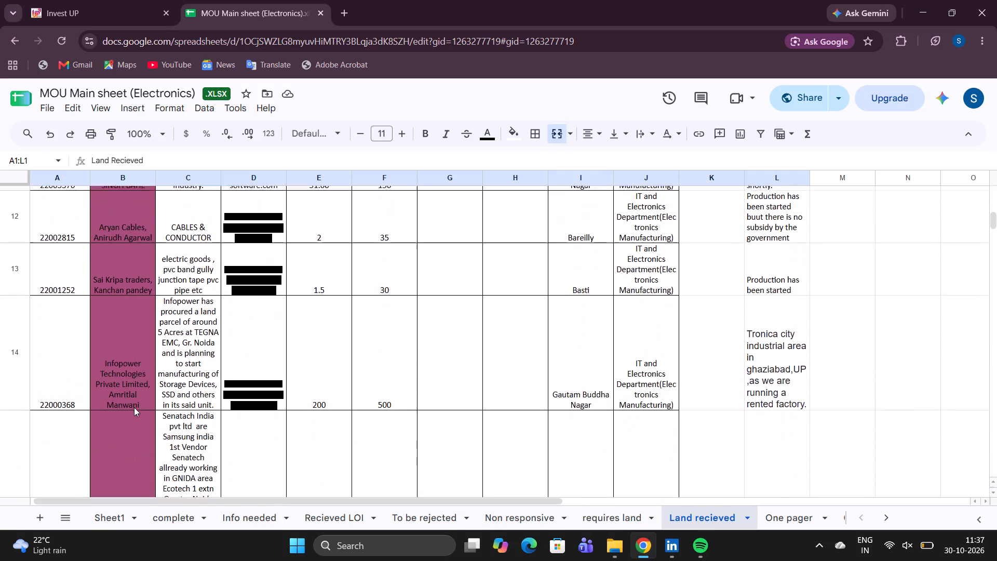
scroll(134, 407, down, 3)
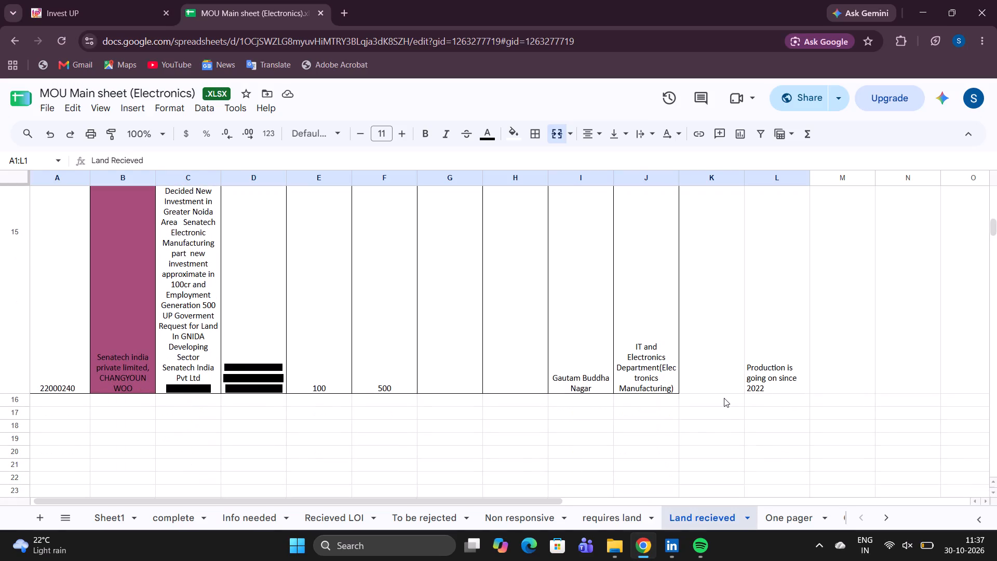
Recheck the Land recieved entries and their remarks from the middle rows down to the last company.
scroll(724, 398, up, 16)
scroll(724, 398, up, 8)
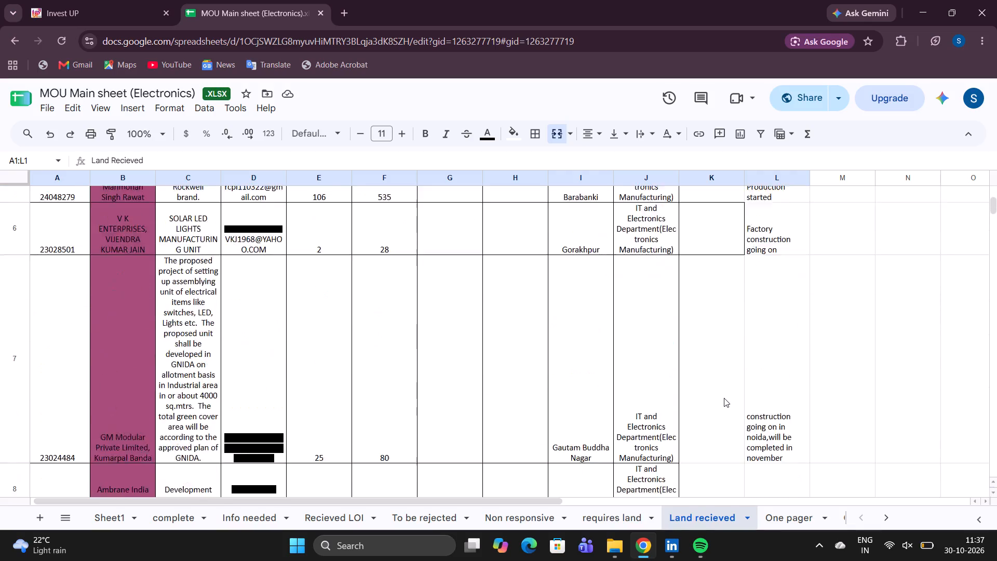
scroll(724, 398, down, 5)
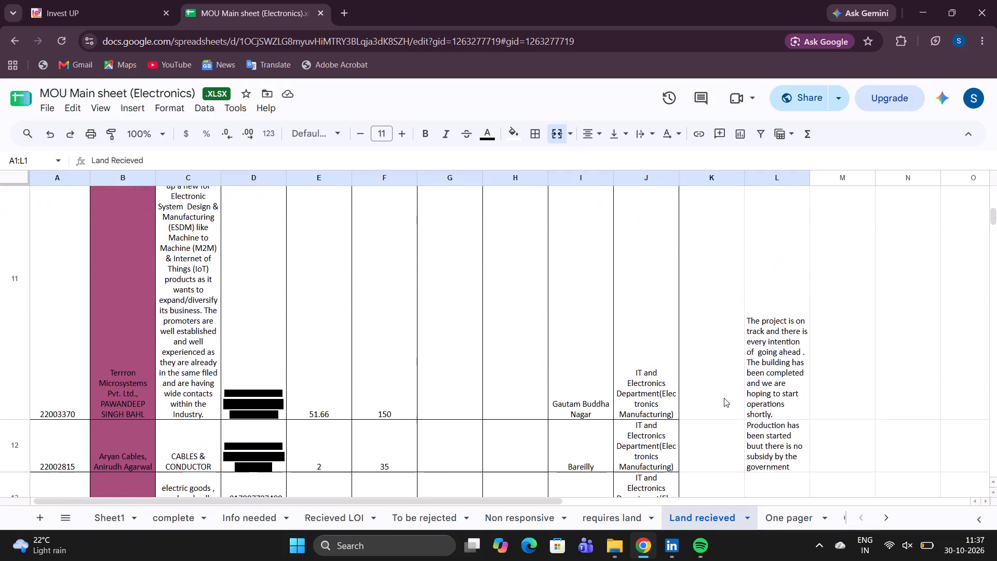
scroll(724, 398, down, 10)
scroll(724, 398, up, 1)
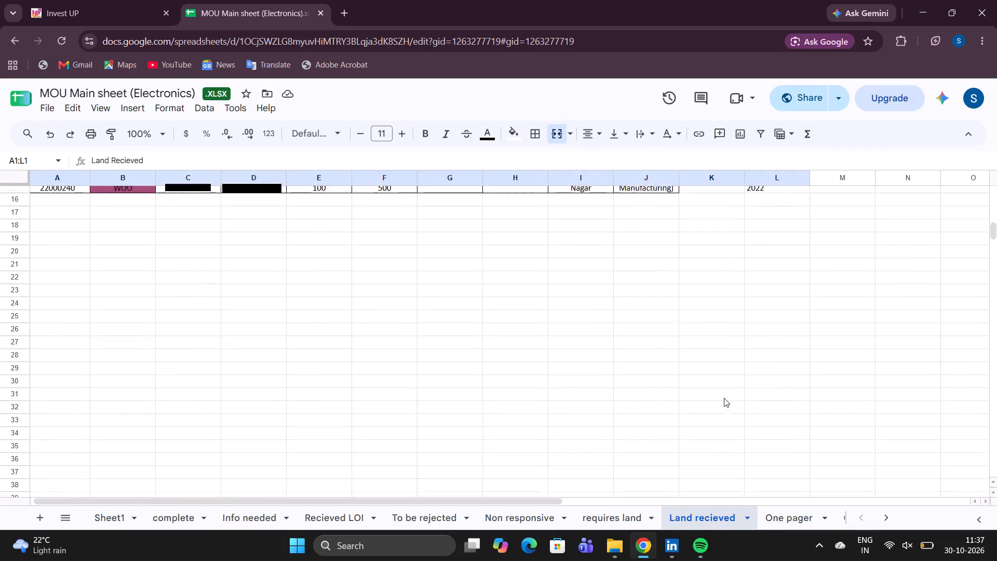
scroll(724, 398, up, 1)
scroll(728, 390, down, 1)
scroll(768, 454, down, 1)
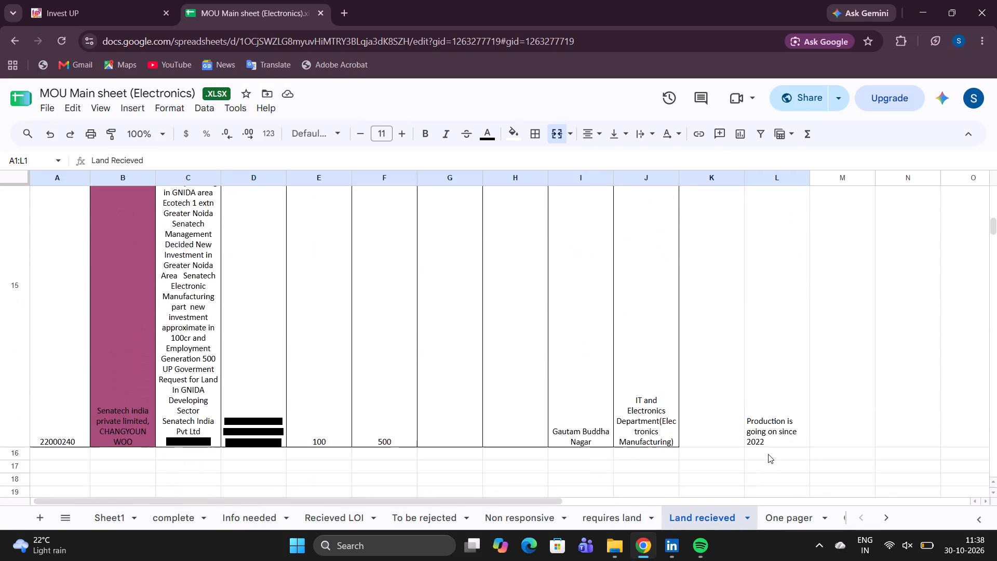
scroll(768, 454, down, 1)
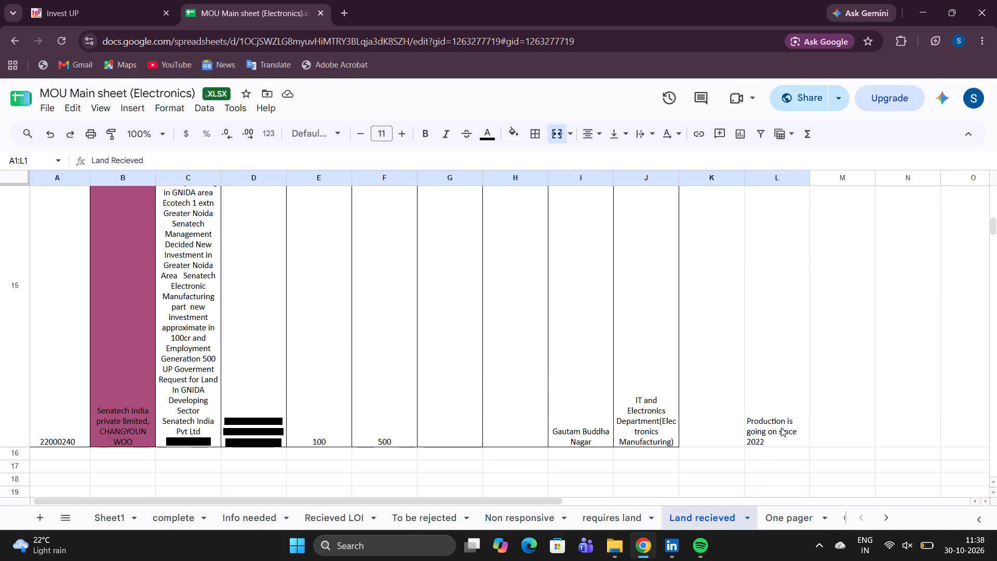
Reread the Land recieved entries and their remarks from the last company back up to the header rows.
scroll(779, 434, up, 1)
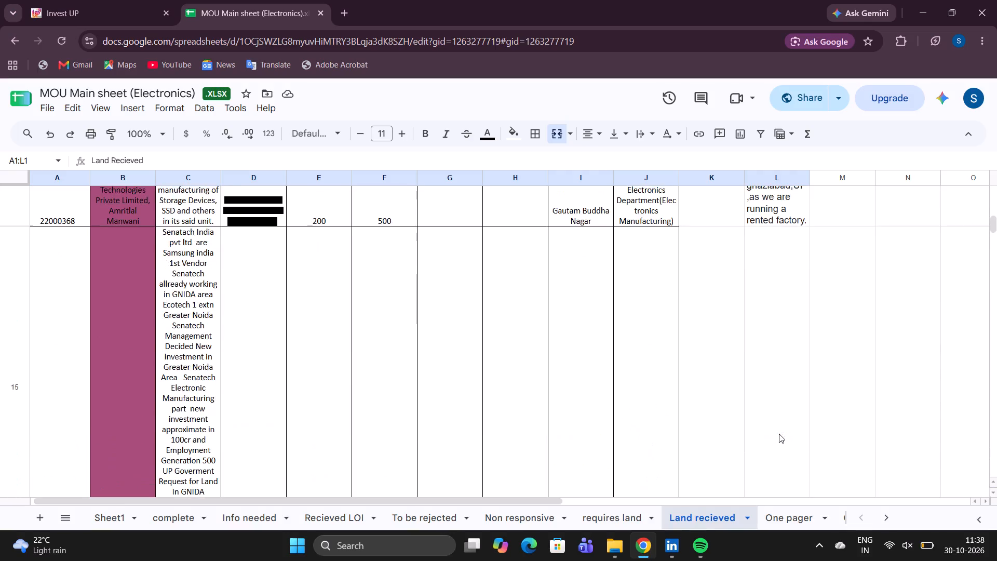
scroll(779, 434, up, 1)
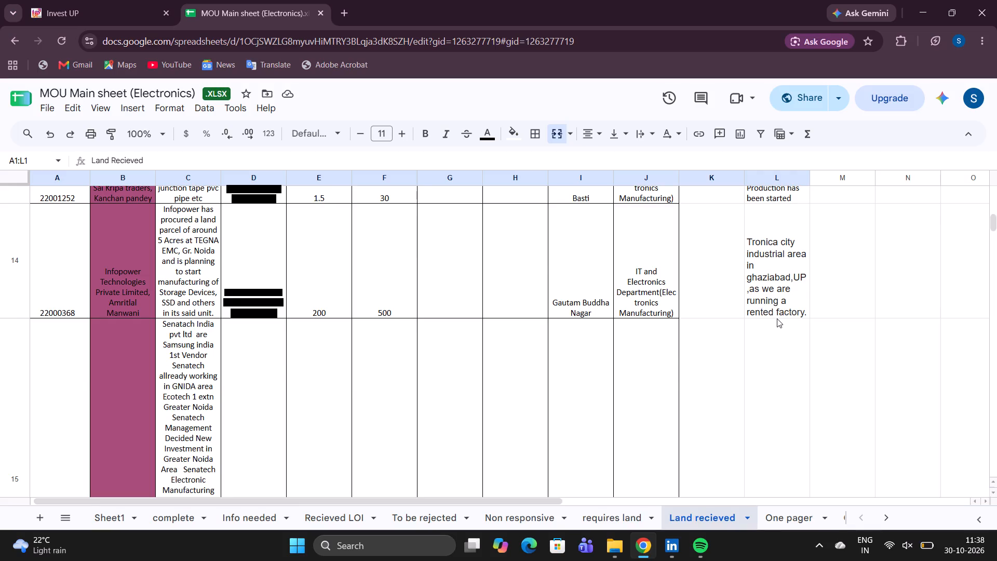
scroll(777, 318, up, 2)
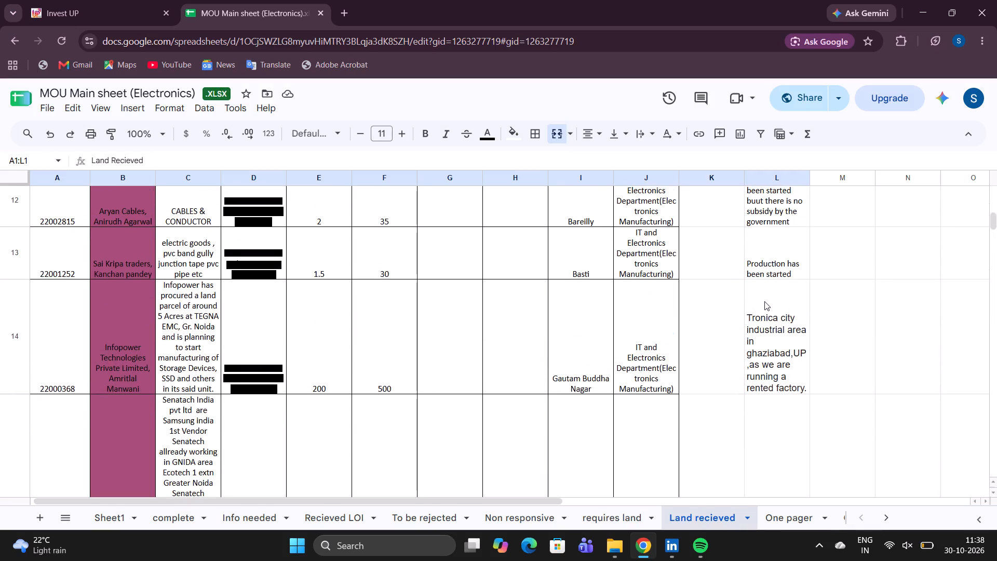
scroll(748, 282, up, 1)
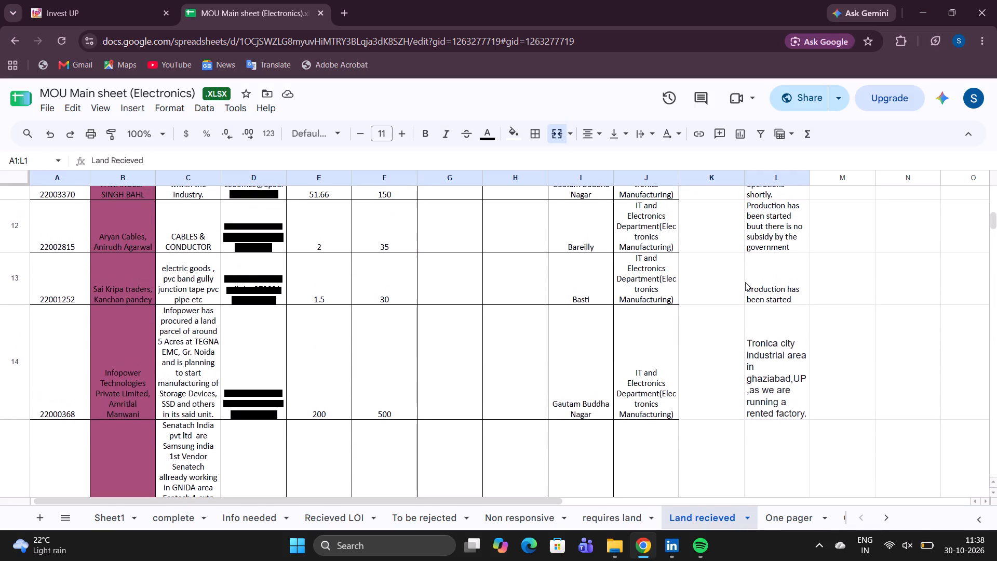
scroll(733, 284, up, 1)
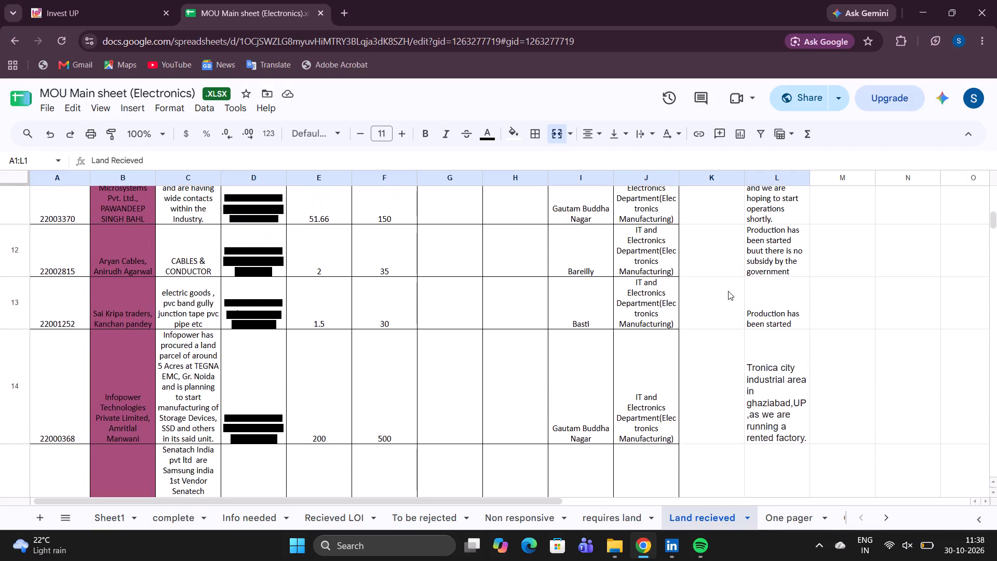
scroll(725, 300, up, 16)
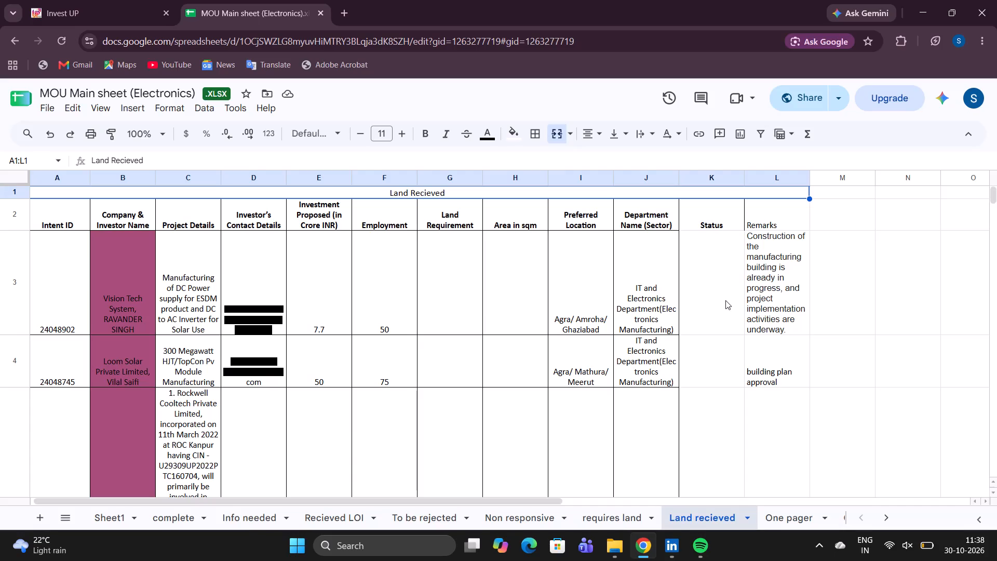
In the requires land sheet, count the Intent IDs from row 8 down to the last company in row 39.
click(596, 522)
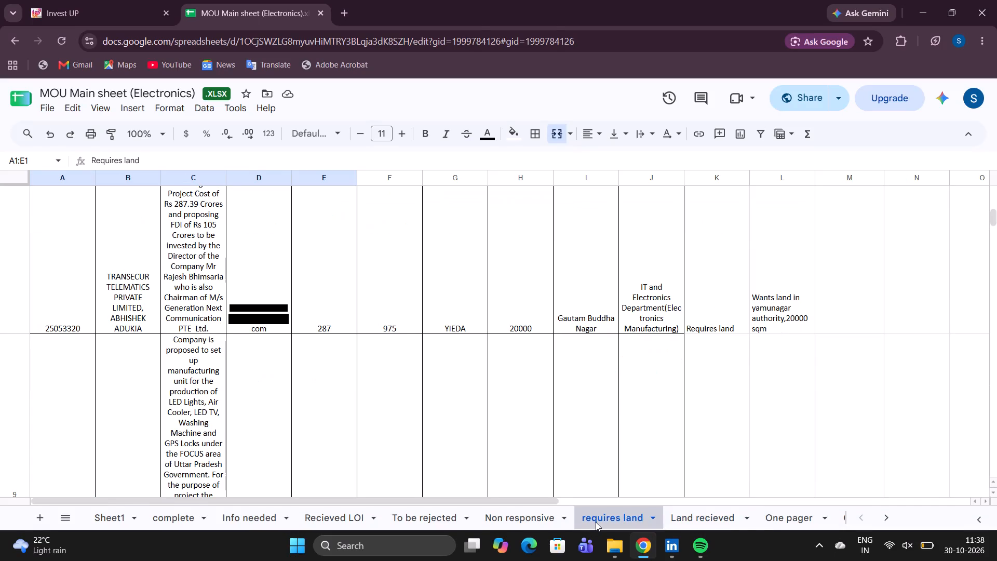
drag(37, 269, 115, 538)
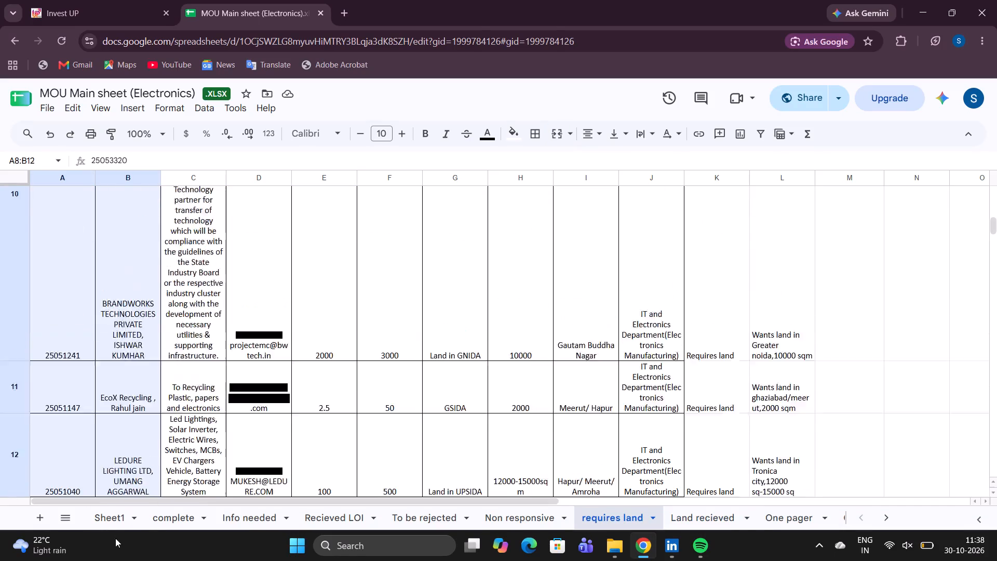
drag(115, 538, 64, 513)
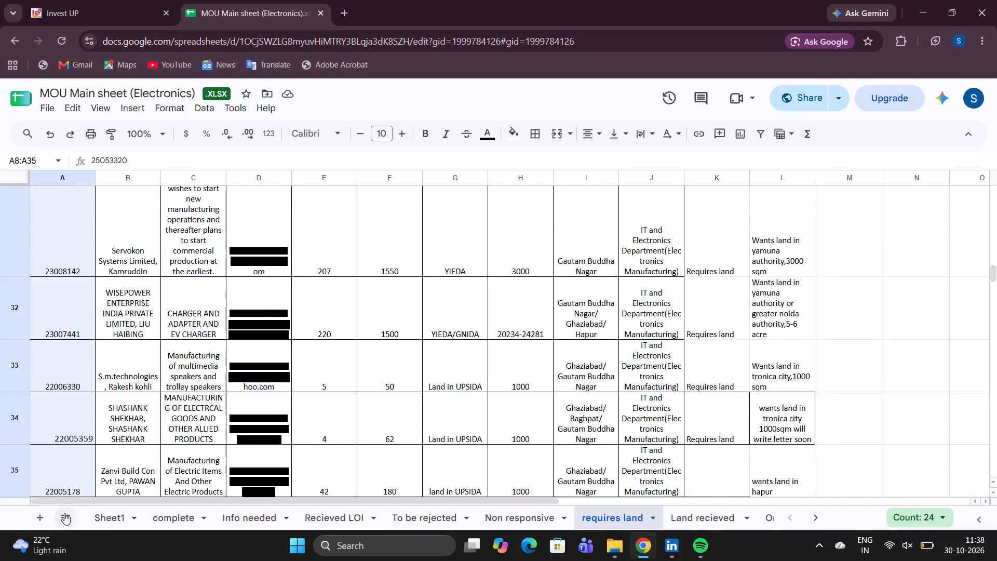
drag(64, 513, 66, 377)
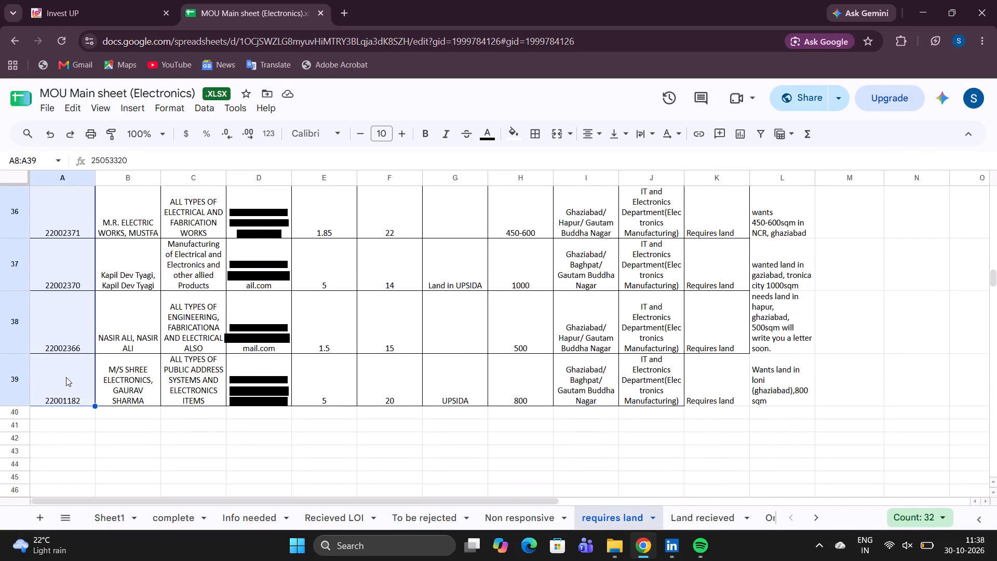
click(913, 520)
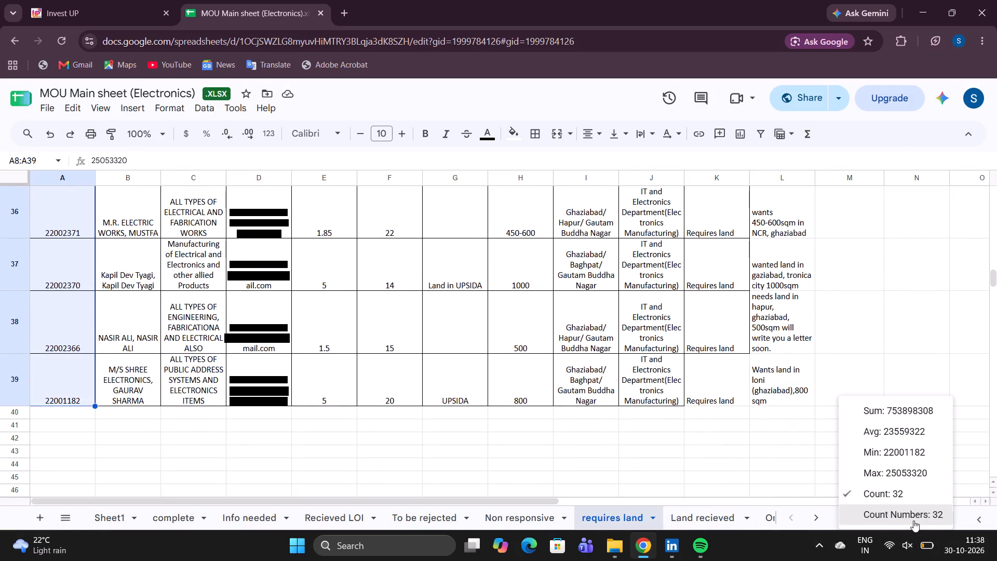
click(798, 432)
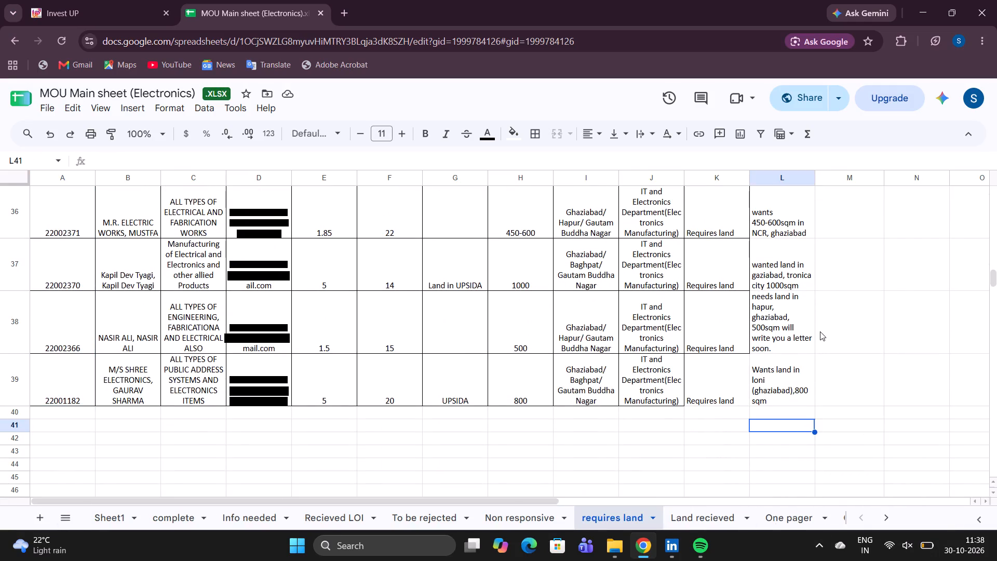
Enter "land" in cell M3, beside the remarks for Surya Global FlexiFilms in the requires land sheet.
scroll(820, 331, up, 11)
scroll(820, 331, up, 20)
scroll(820, 331, up, 1)
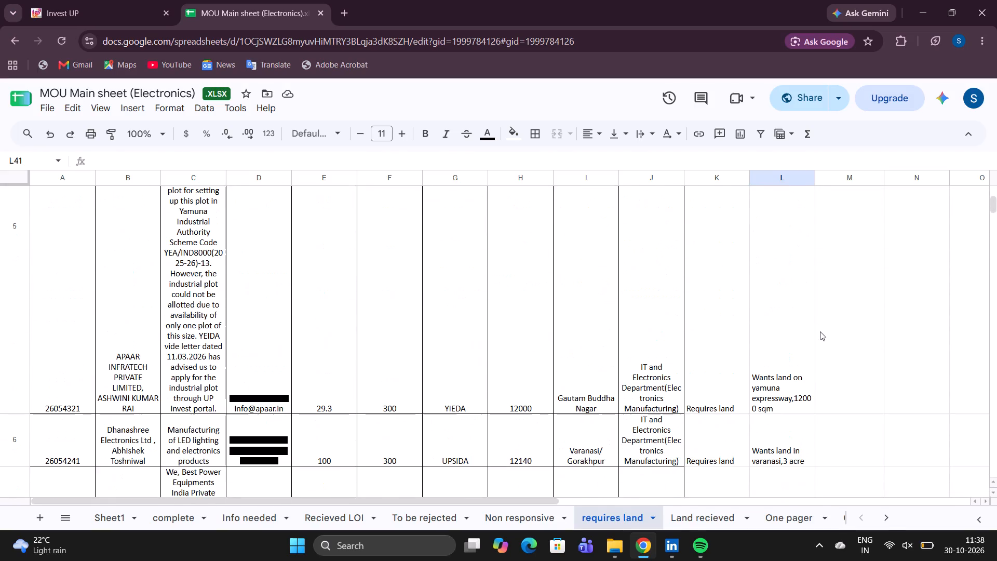
scroll(820, 331, up, 4)
scroll(208, 341, down, 1)
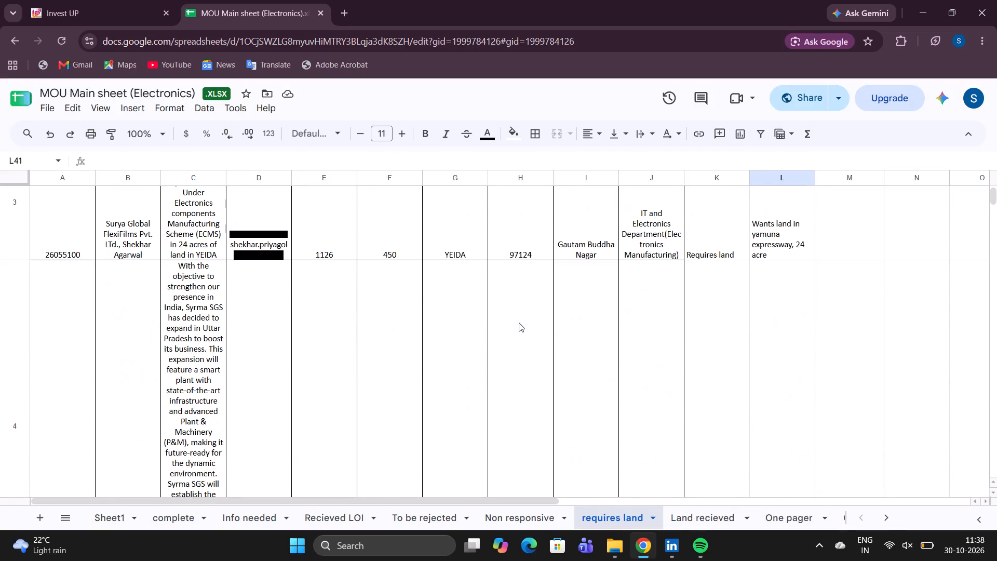
click(828, 323)
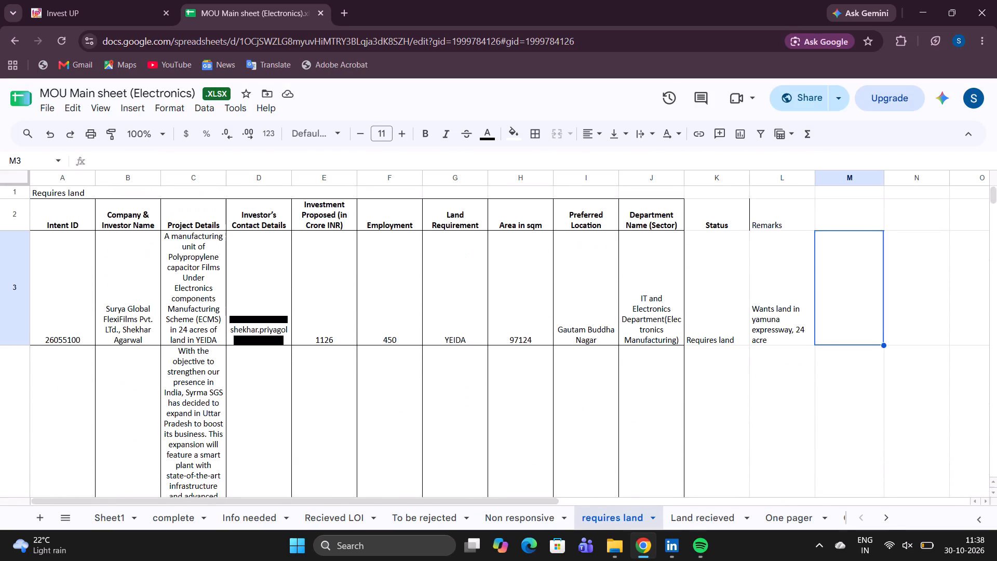
key(l)
key(z)
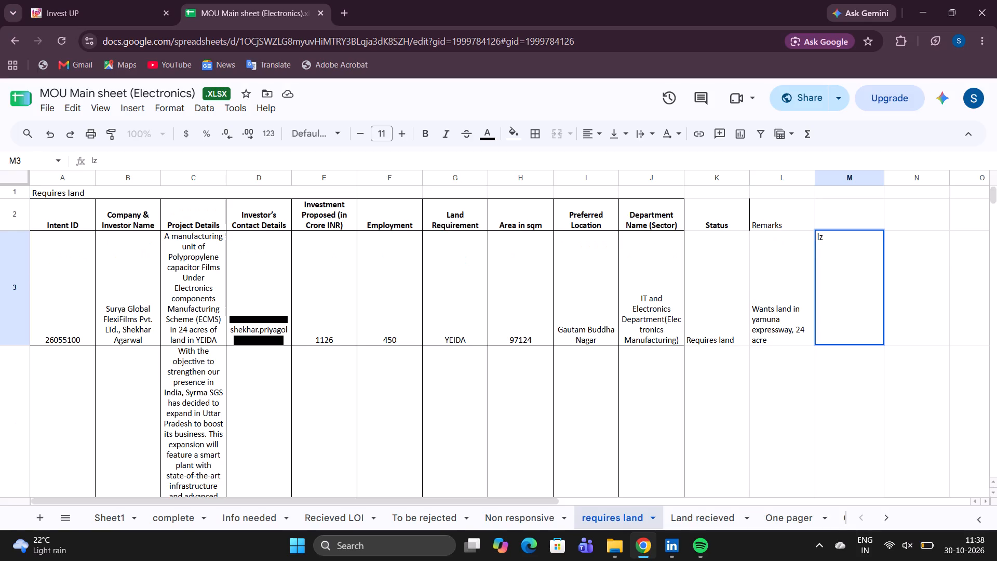
key(BackSpace)
text(and)
click(380, 435)
Enter "land" in cell M4, beside the remarks for Syrma SGS Technology Limited.
scroll(380, 435, down, 1)
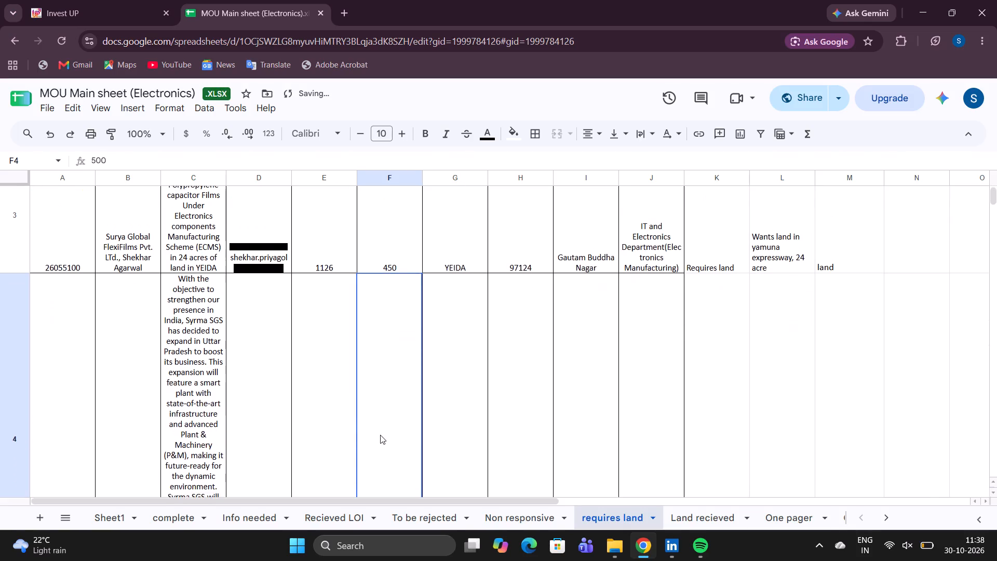
scroll(380, 435, down, 6)
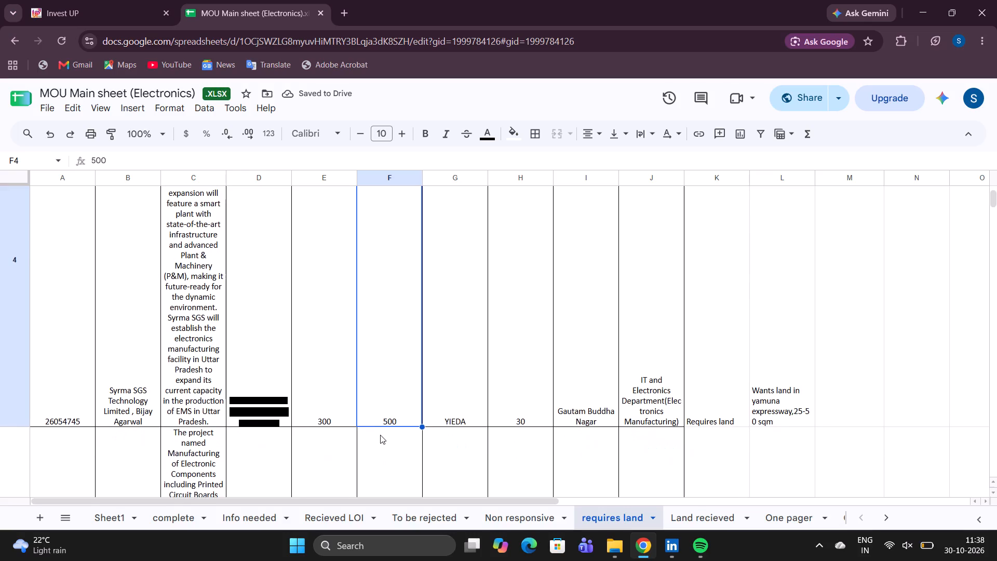
click(853, 355)
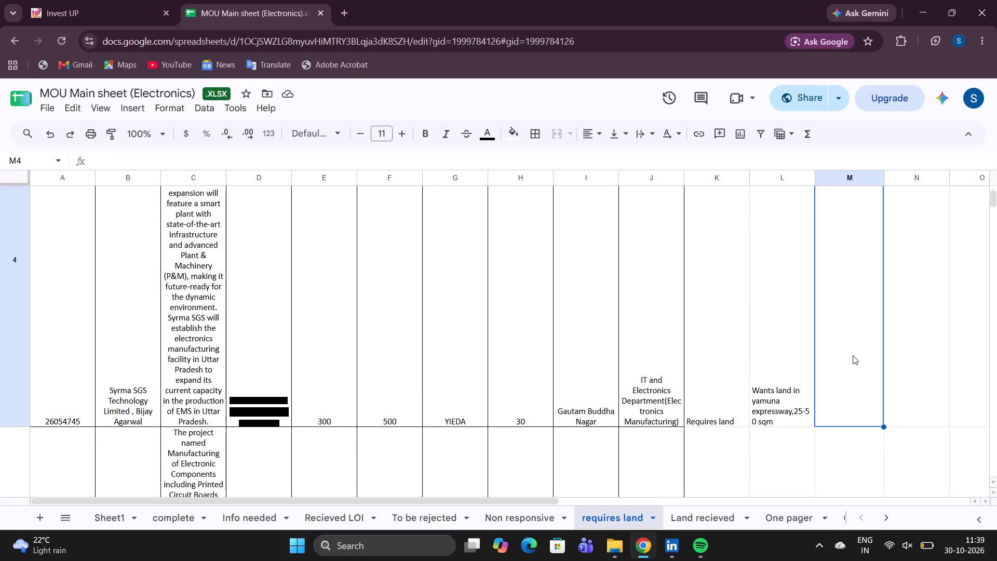
text(lan)
key(d)
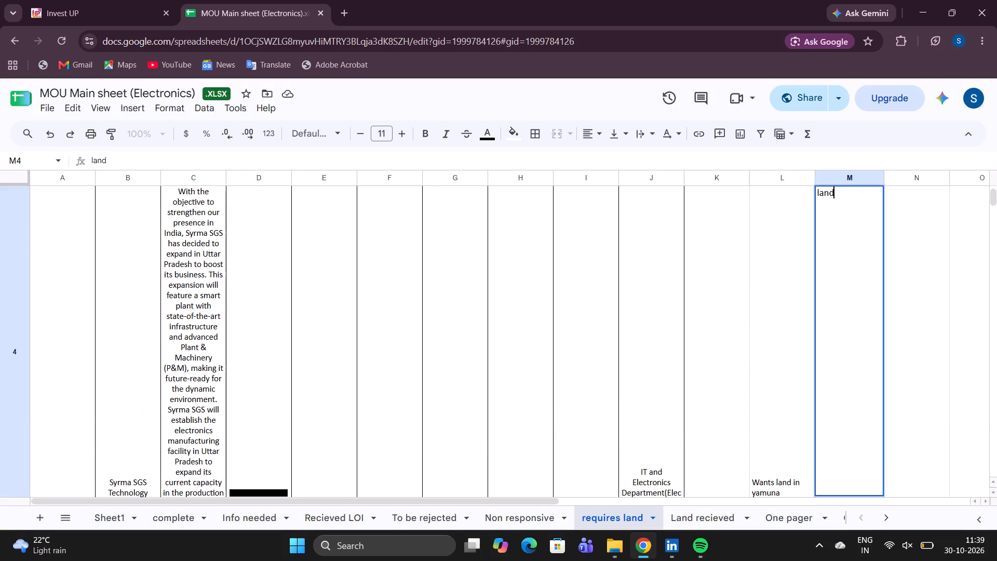
key(Down)
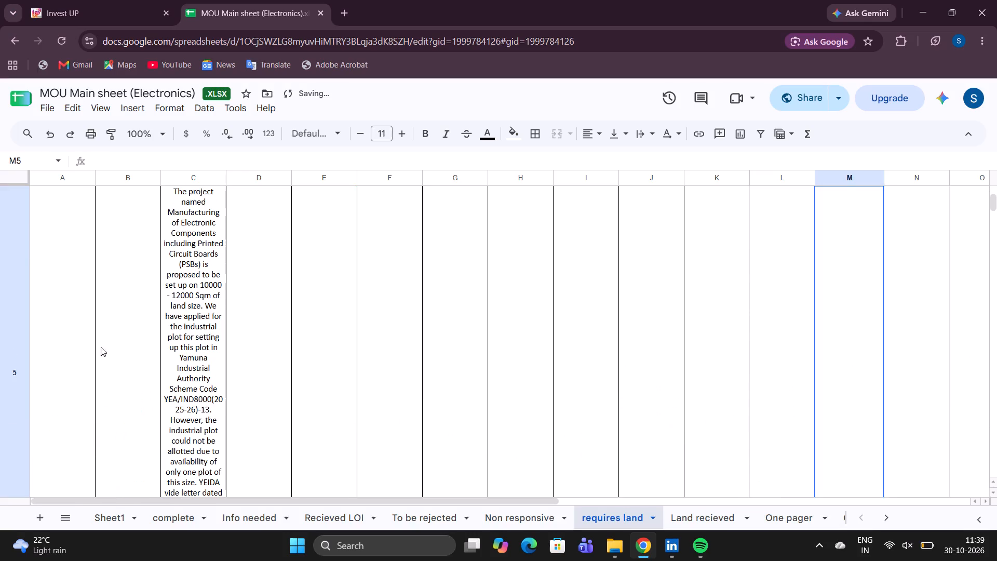
Review the requires land entries and their remarks from Surya Global FlexiFilms in row 3 down to Transecur Telematics in row 9.
scroll(211, 353, up, 16)
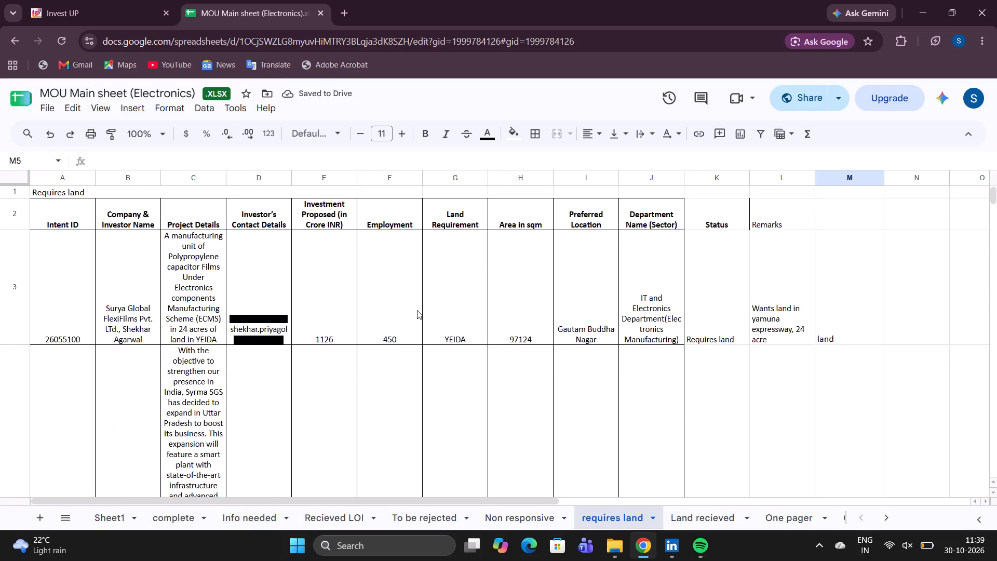
scroll(417, 310, down, 3)
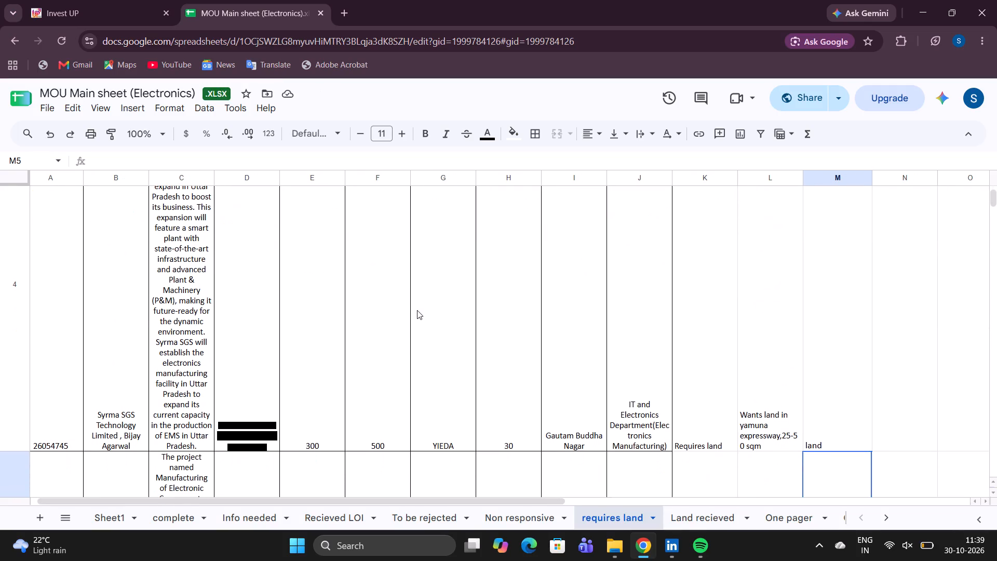
scroll(397, 309, down, 2)
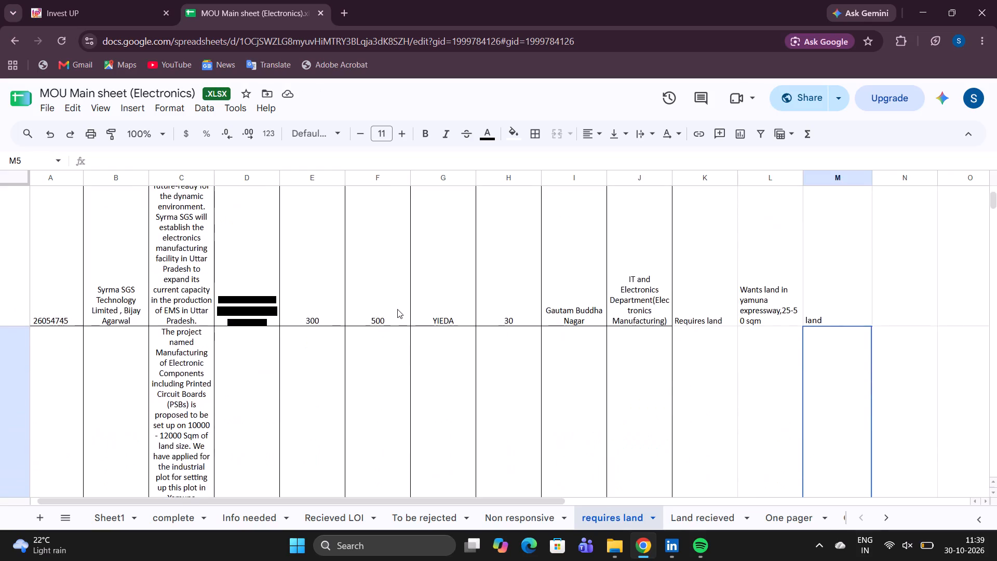
scroll(397, 309, down, 2)
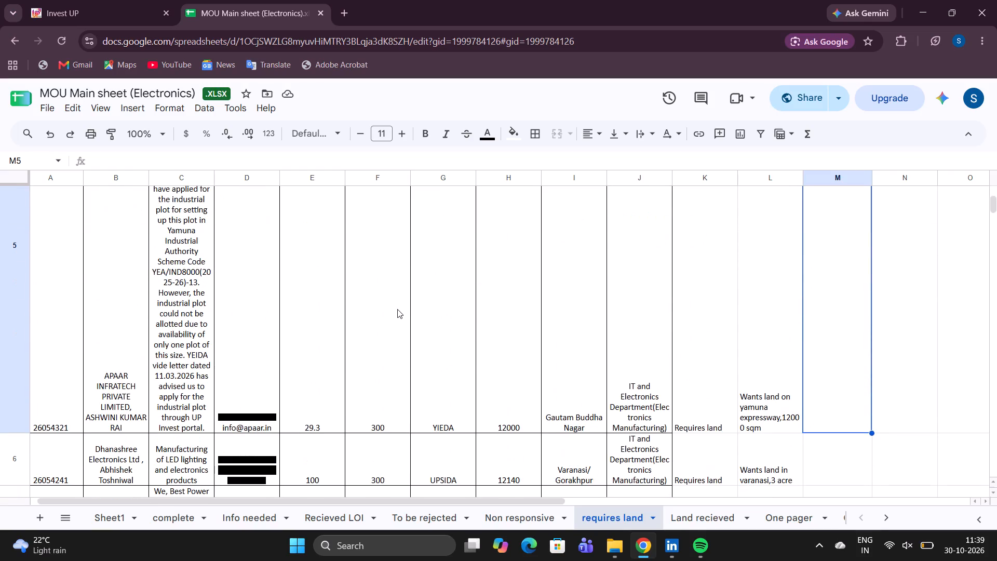
scroll(294, 328, down, 1)
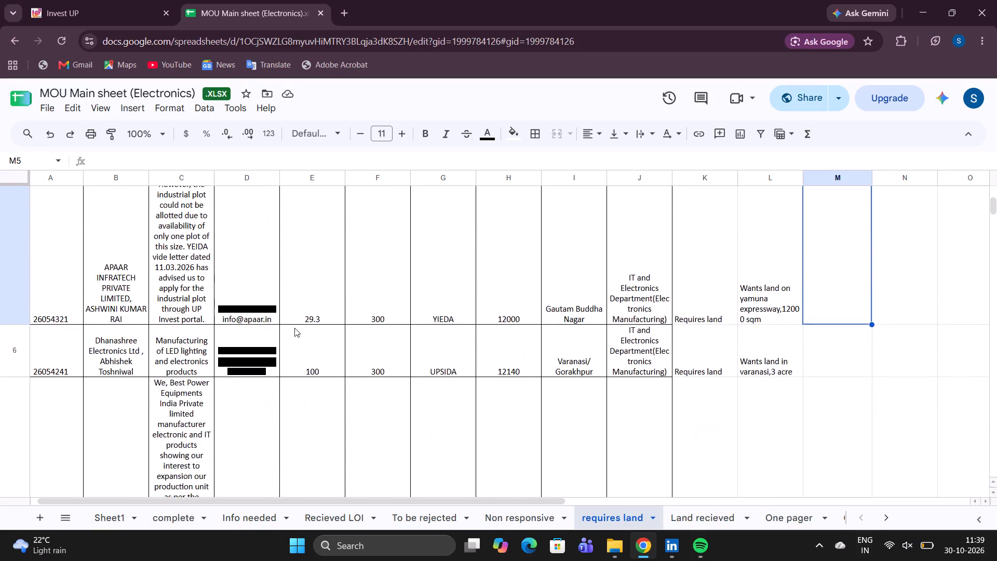
scroll(294, 328, down, 3)
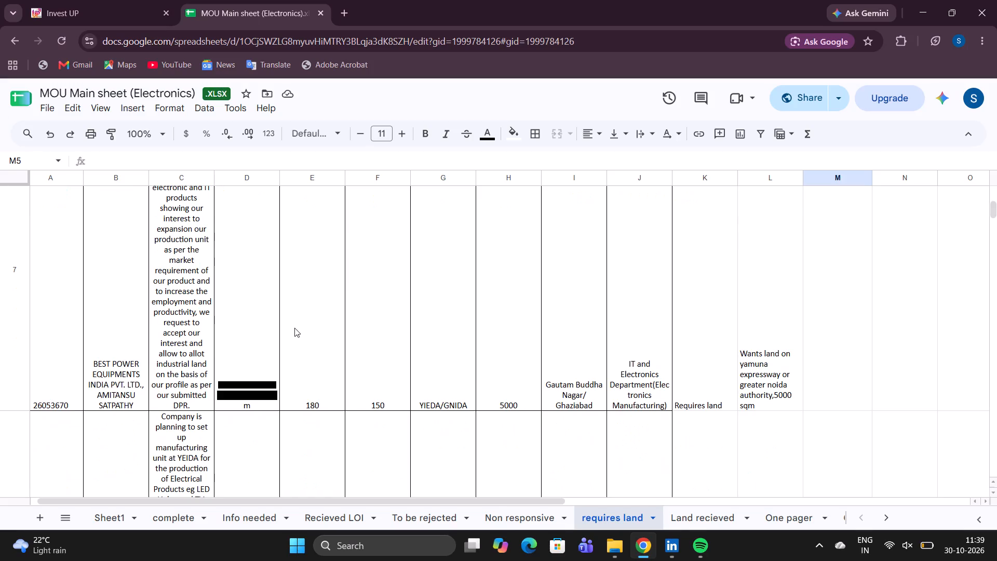
scroll(294, 328, down, 1)
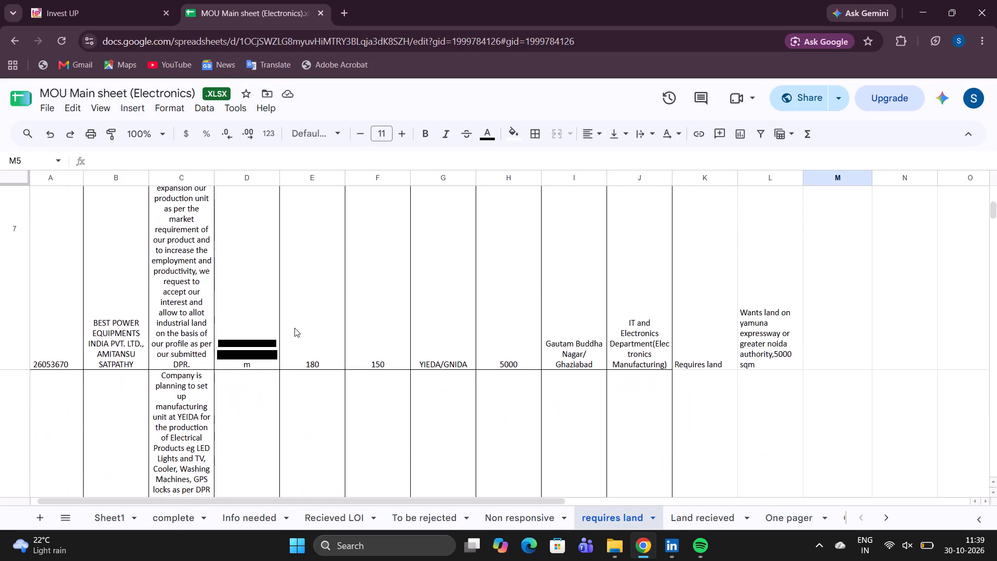
scroll(294, 328, down, 1)
scroll(294, 328, up, 1)
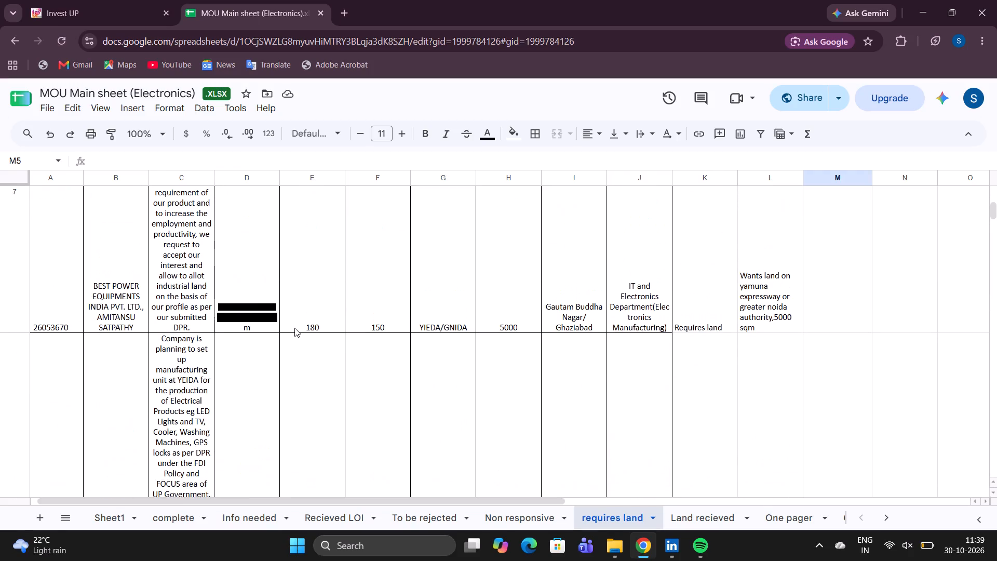
scroll(356, 433, down, 1)
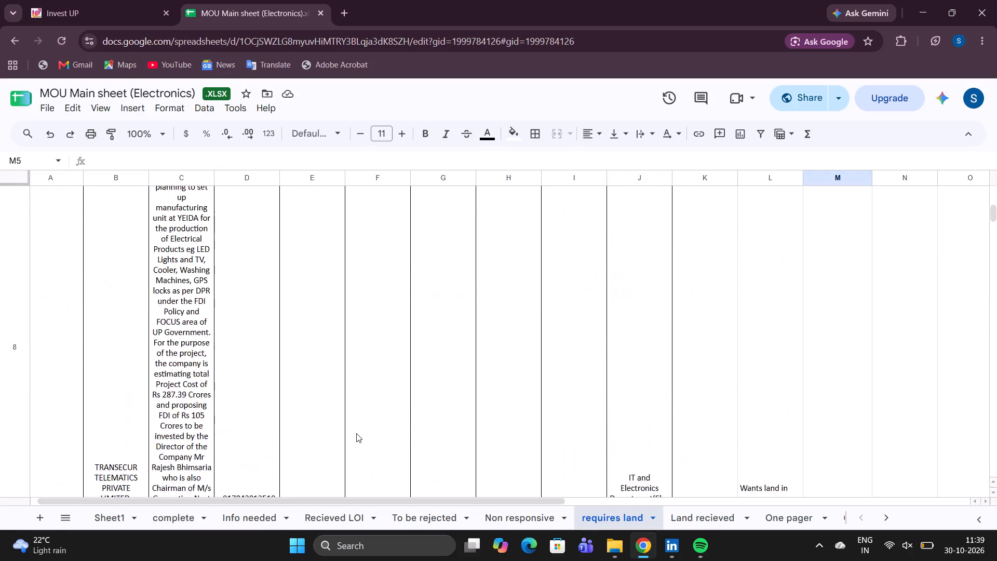
scroll(356, 433, down, 5)
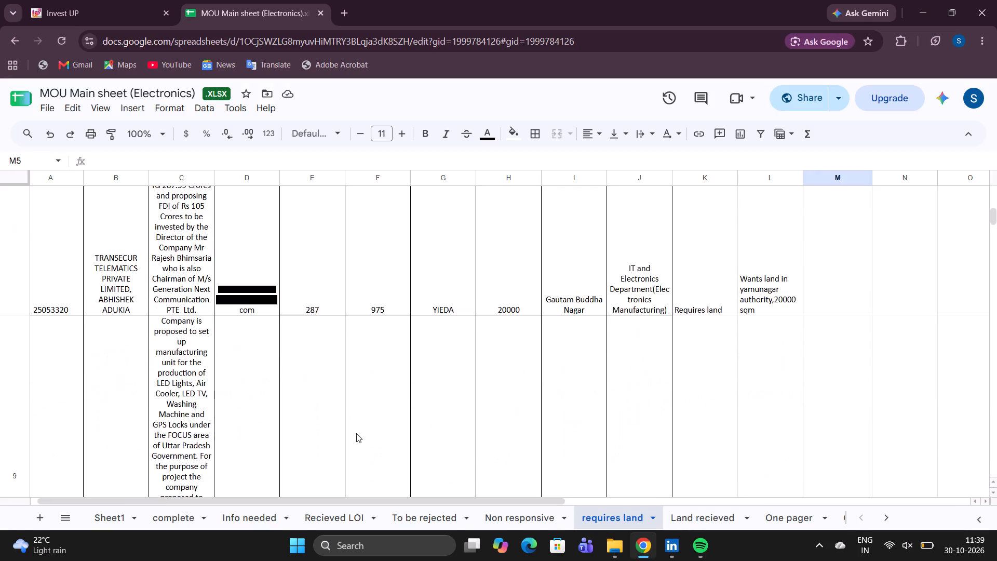
scroll(356, 433, down, 3)
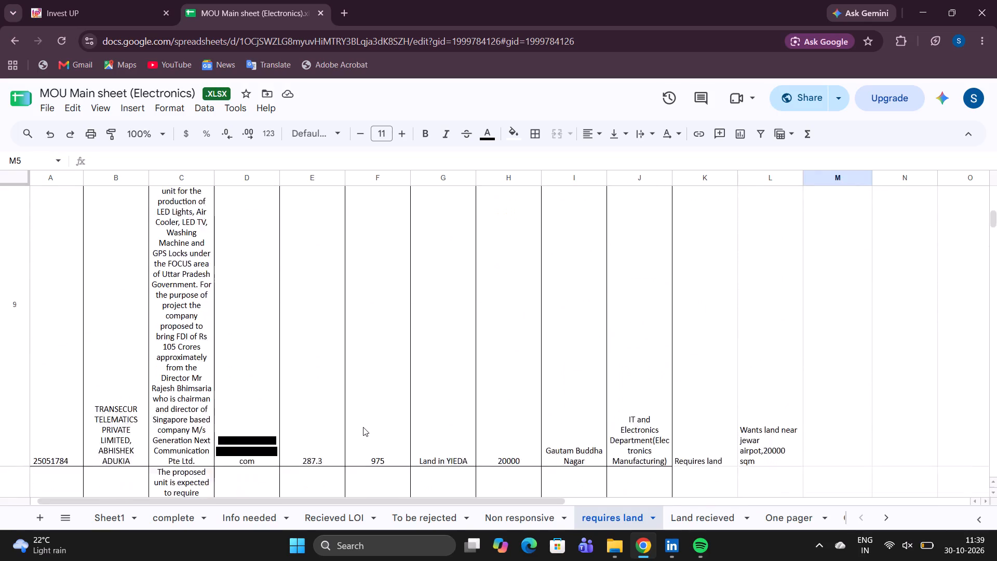
Enter "land" in cell M10, beside the remarks for Brandworks Technologies Private Limited.
scroll(363, 427, down, 3)
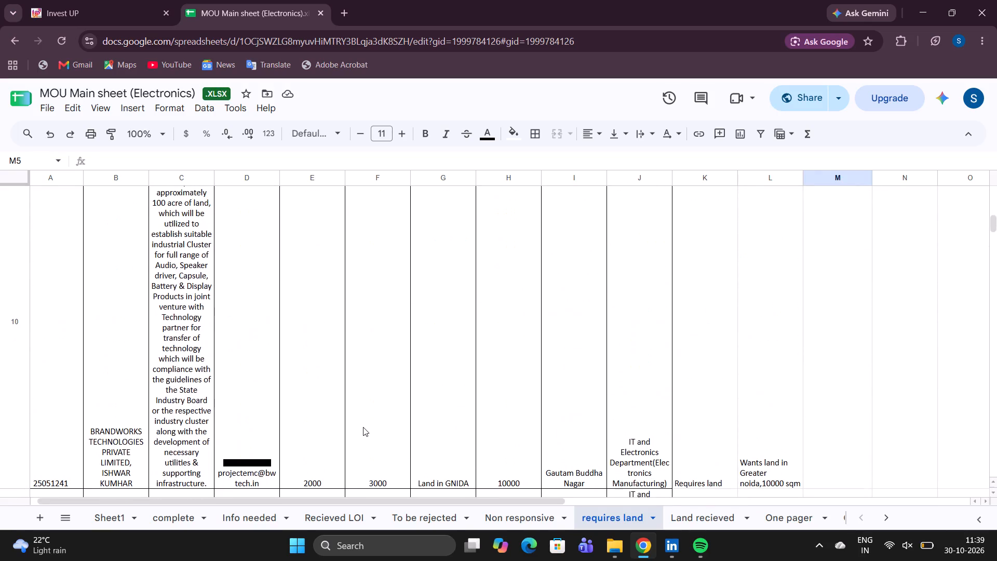
scroll(363, 427, down, 1)
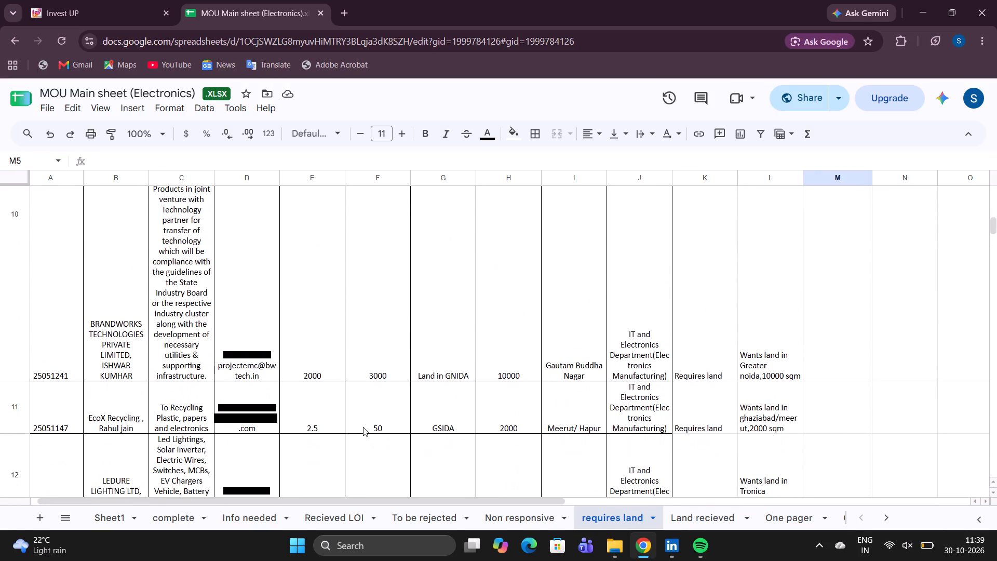
click(842, 309)
text(land)
key(Down)
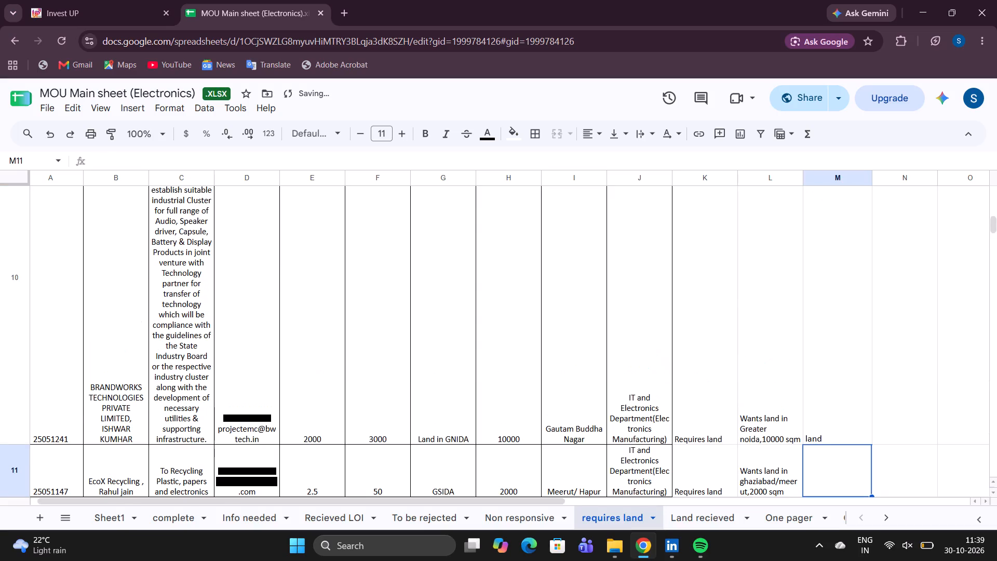
Continue reviewing the land requirements and remarks from EcoX Recycling in row 11 down to Eko Pro Engineers in row 13.
scroll(326, 343, down, 1)
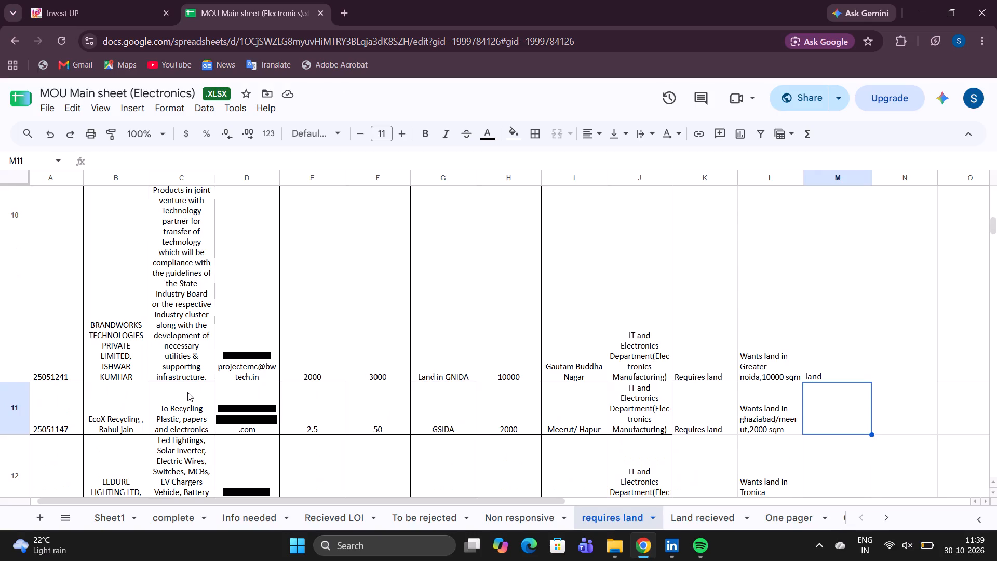
scroll(254, 372, down, 2)
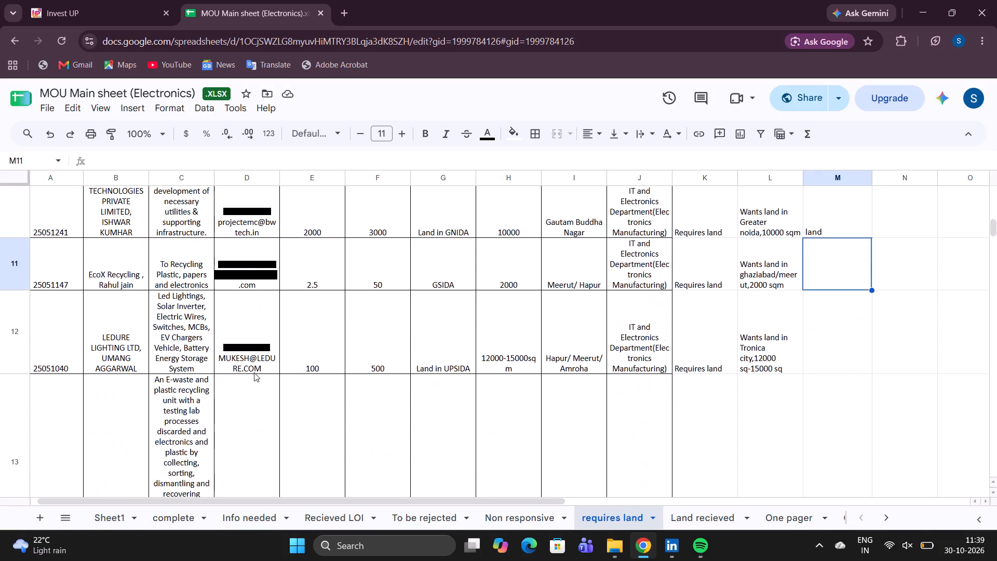
scroll(254, 372, down, 1)
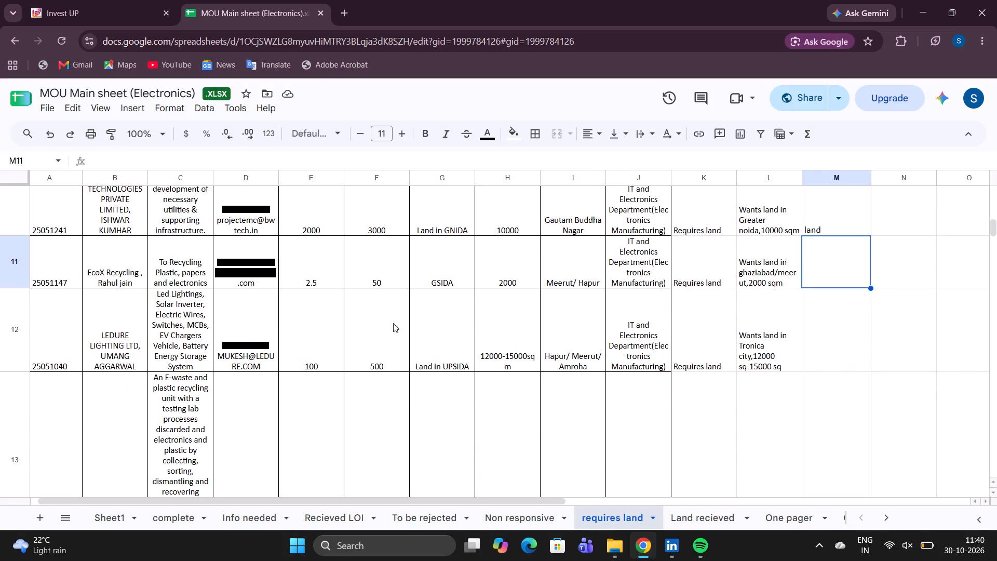
click(831, 333)
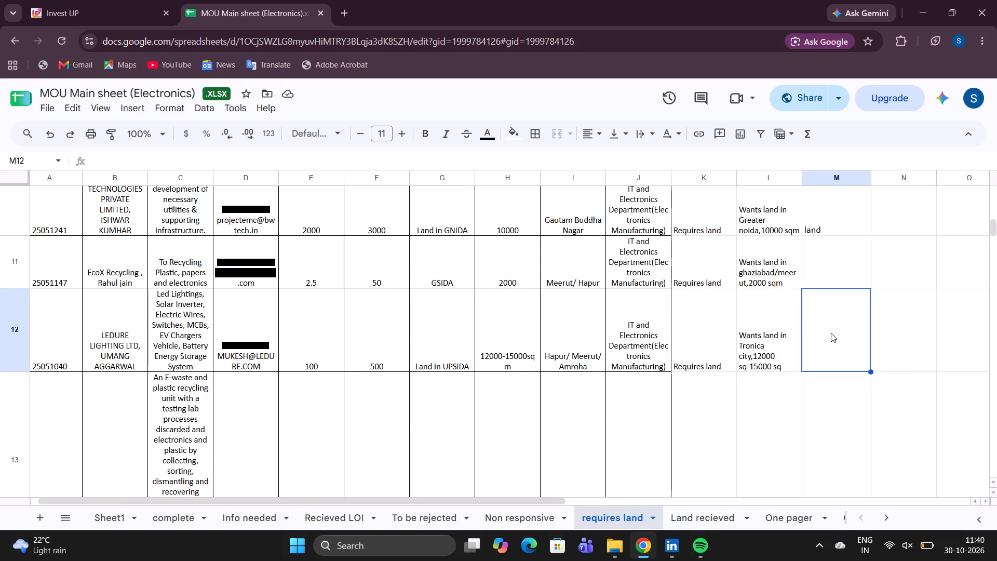
scroll(831, 333, down, 1)
scroll(576, 447, down, 1)
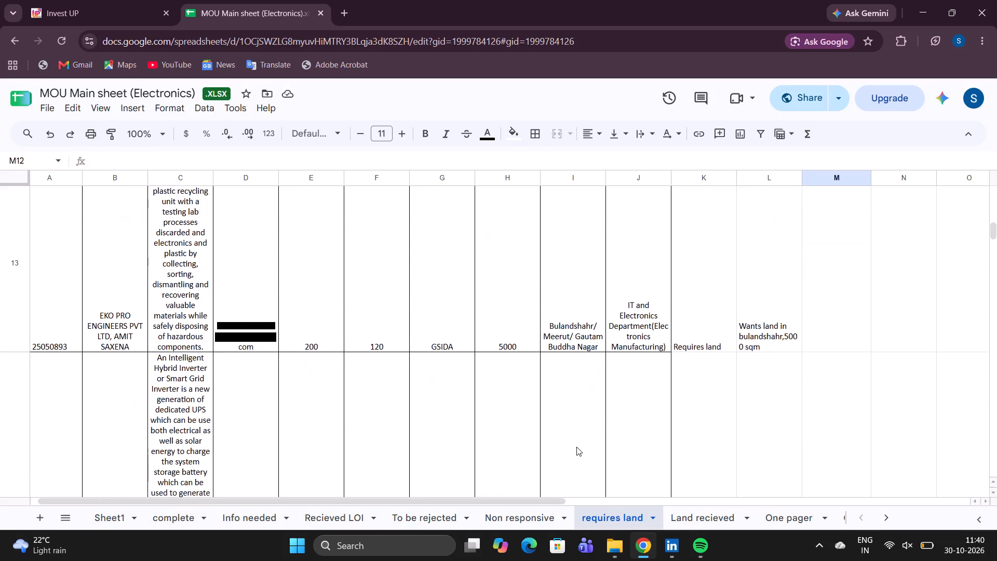
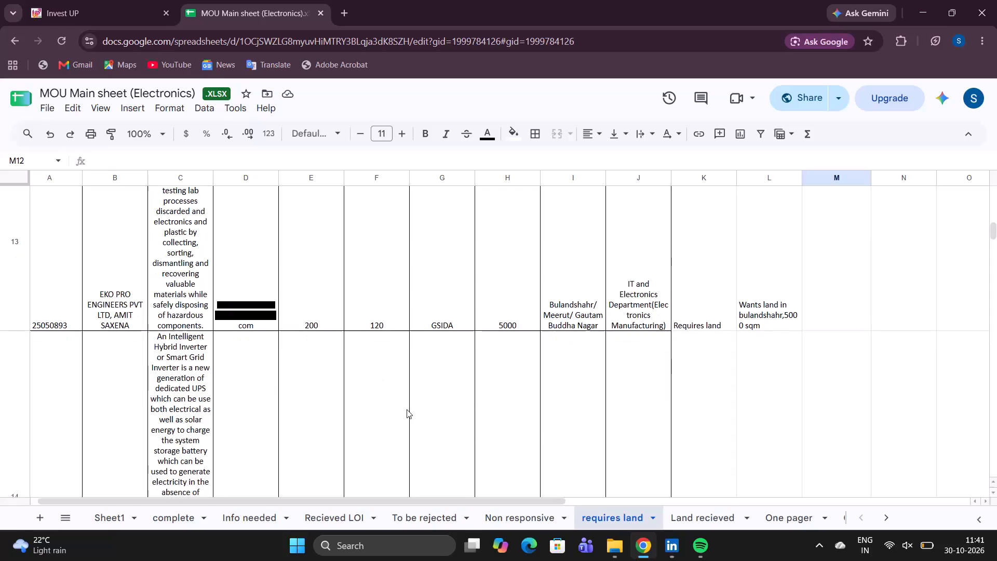
Review the land requirements and remarks from Airiac Energy in row 14 down to Ganpati Electricals in row 17.
scroll(407, 409, down, 2)
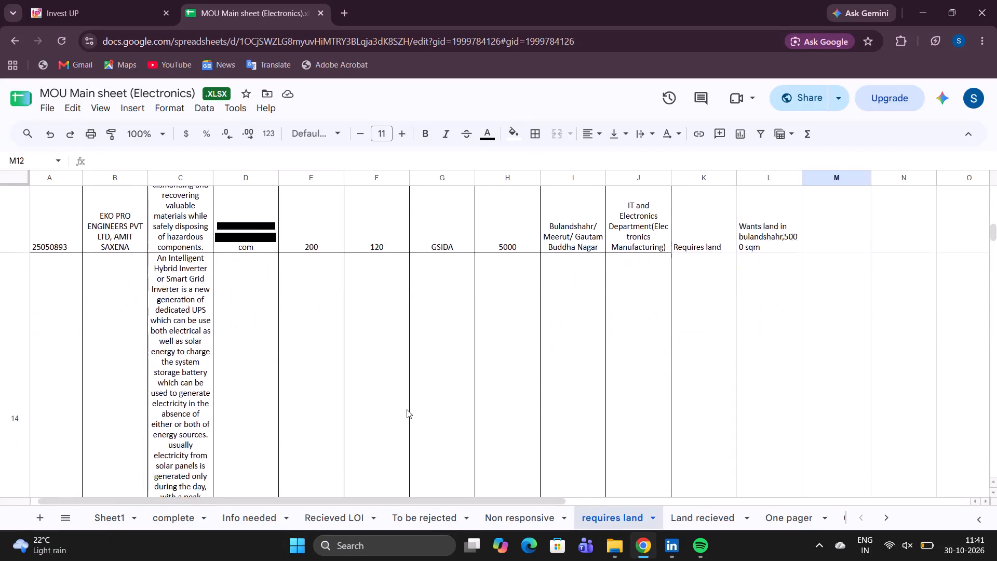
scroll(407, 409, down, 4)
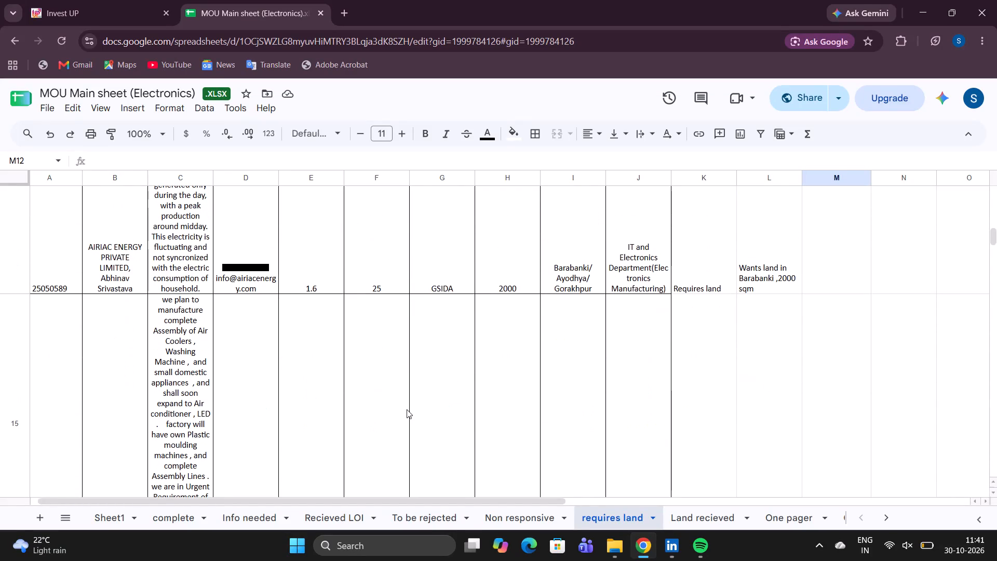
click(407, 409)
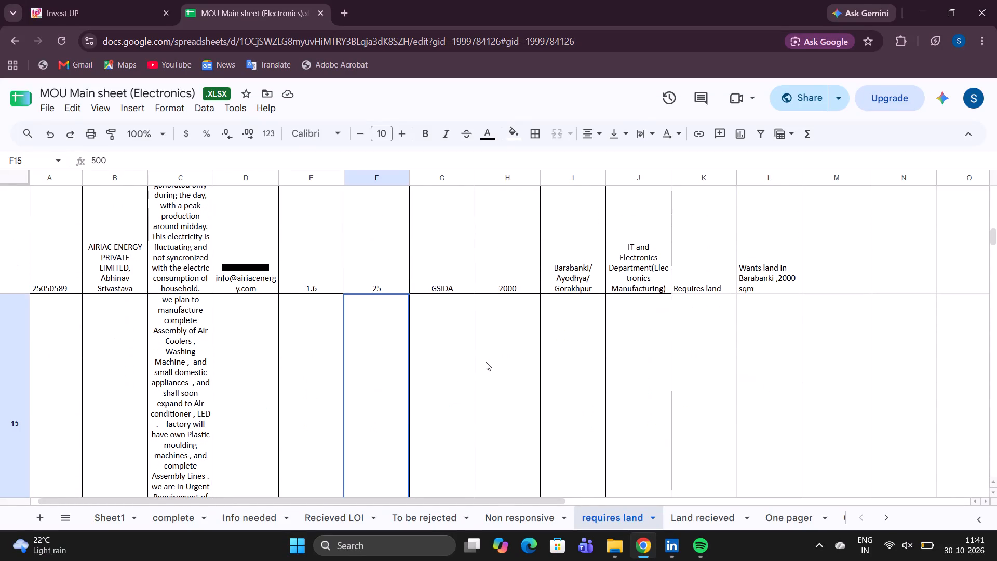
click(453, 354)
scroll(453, 354, down, 1)
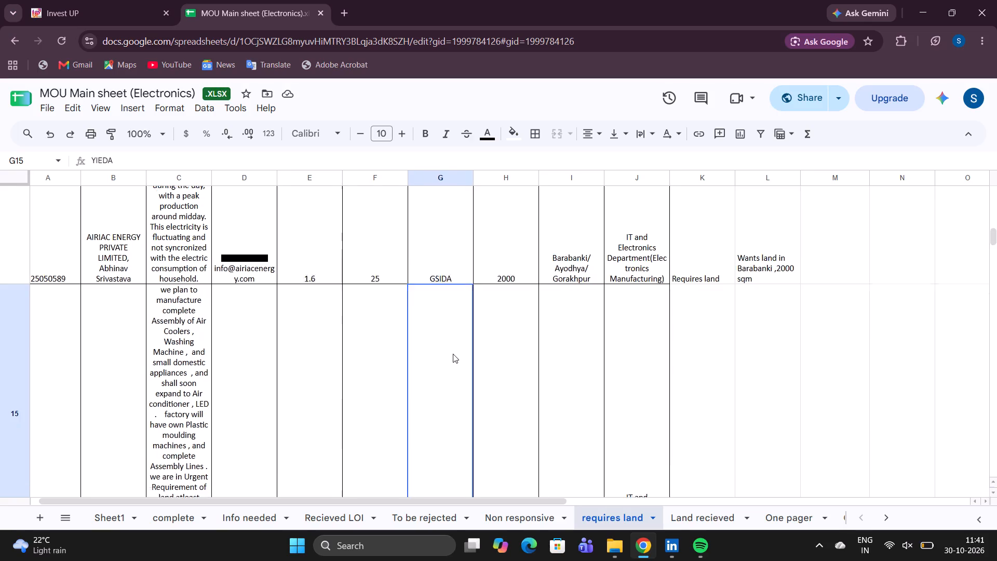
scroll(453, 354, down, 2)
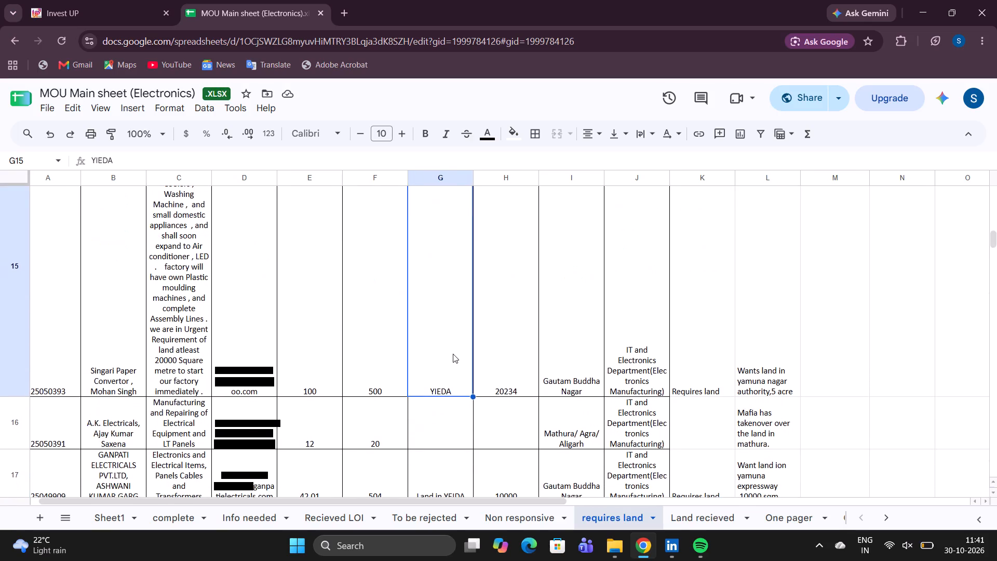
scroll(453, 354, down, 2)
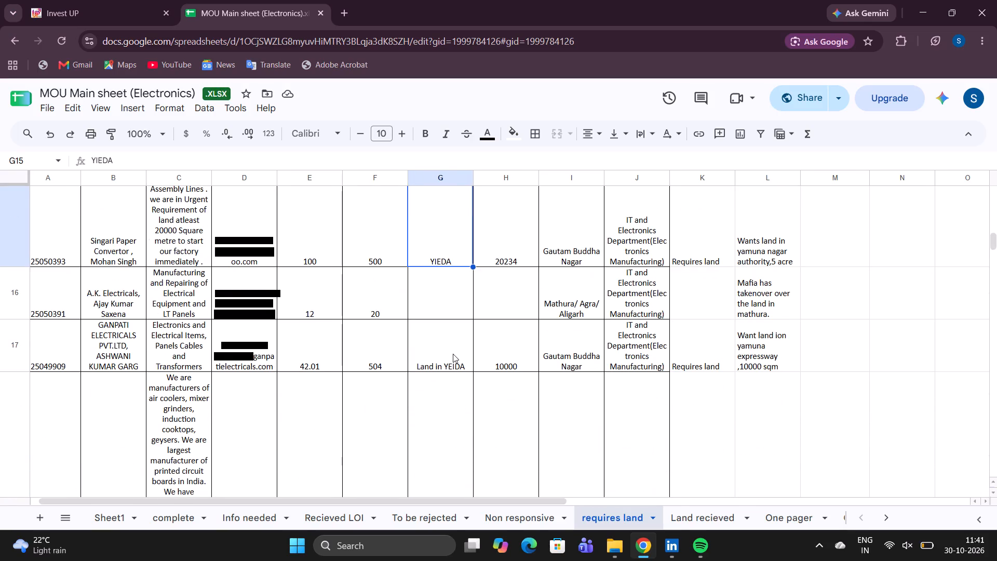
scroll(408, 394, down, 1)
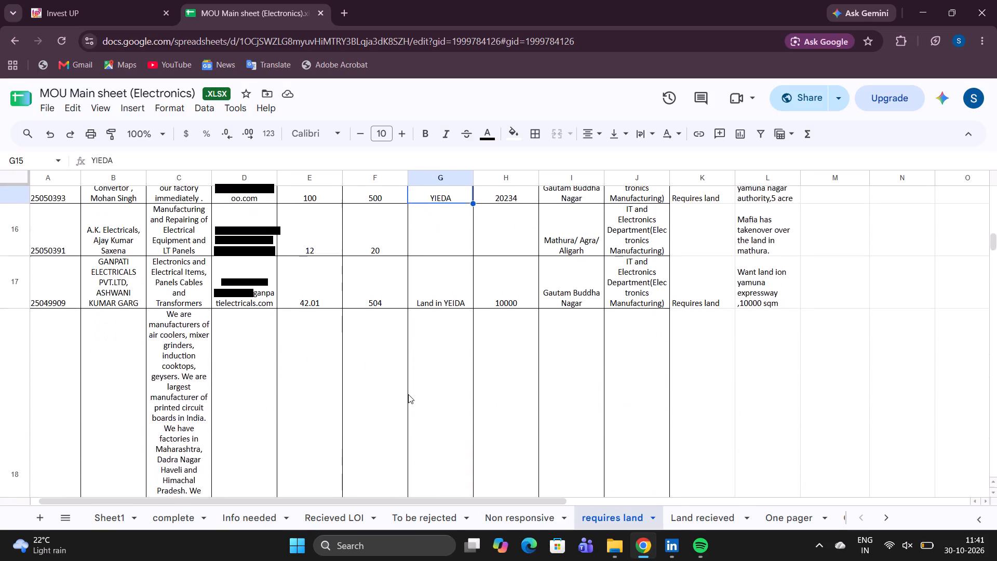
scroll(408, 394, down, 2)
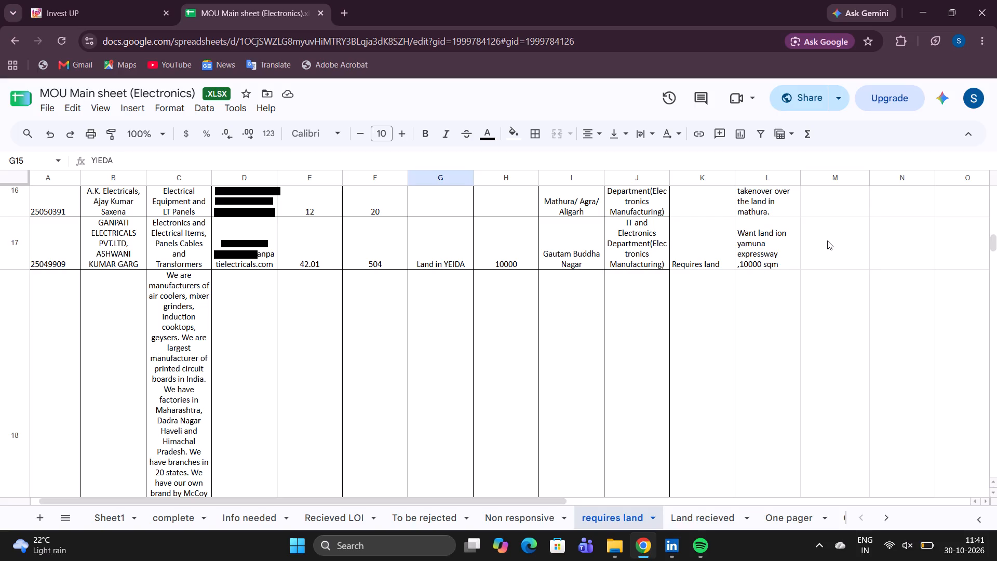
Enter "loi" in cell M17, beside the remarks for Ganpati Electricals Pvt. Ltd.
click(827, 241)
text(loi)
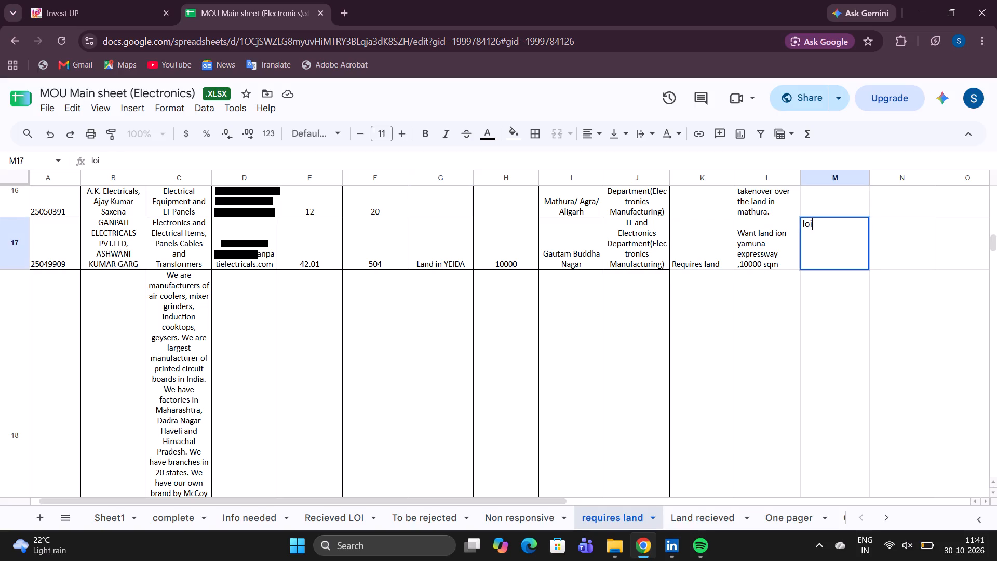
key(Down)
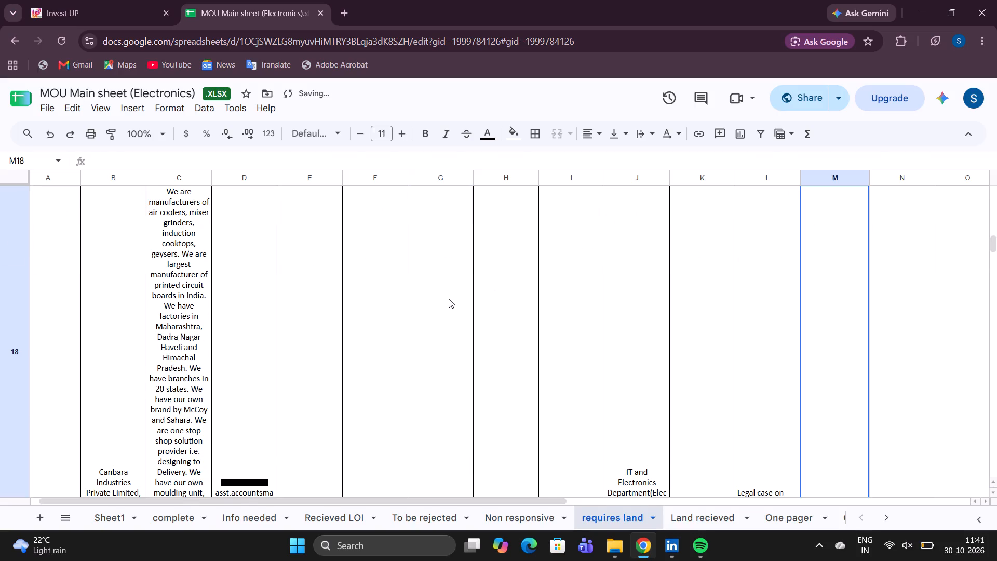
Review the requires land entries and remarks from Canbara Industries in row 18 down to RF Genie Enterprises in row 22.
scroll(449, 299, down, 2)
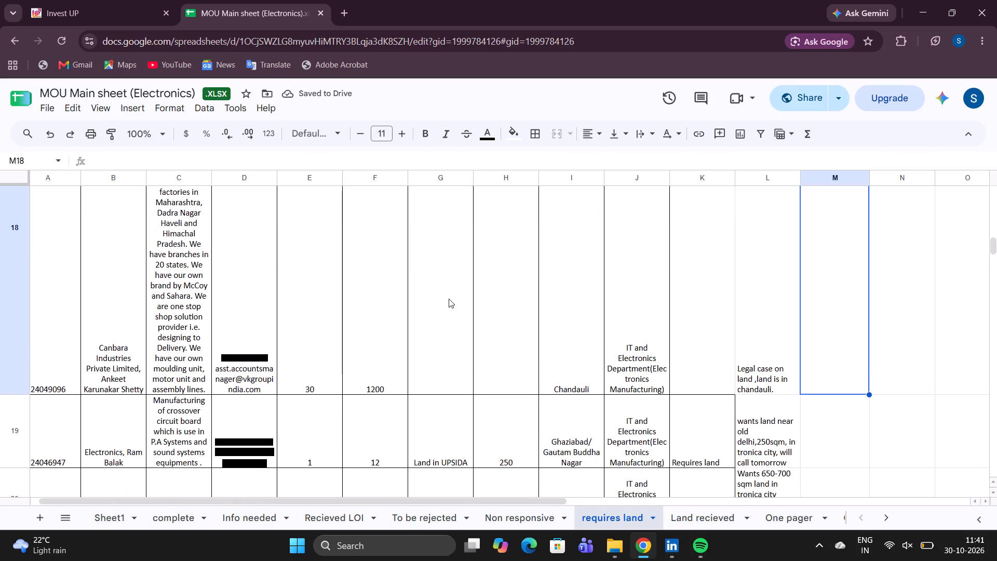
scroll(417, 376, down, 1)
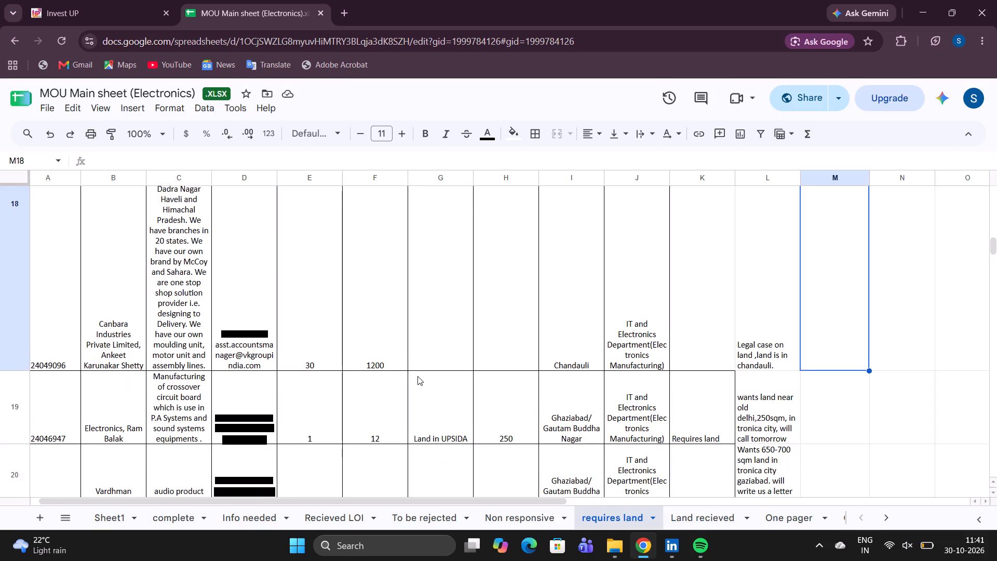
scroll(417, 376, down, 1)
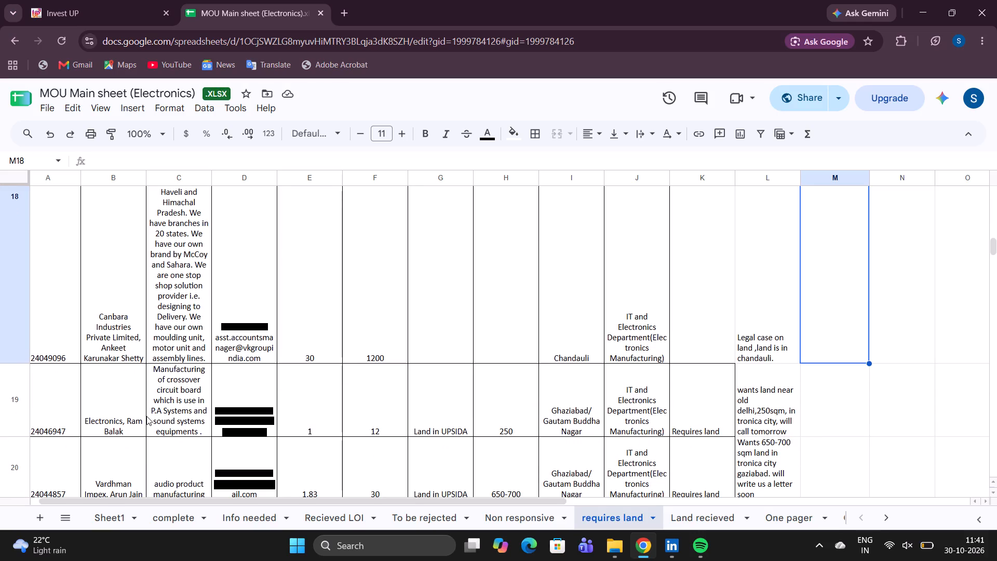
scroll(134, 423, down, 2)
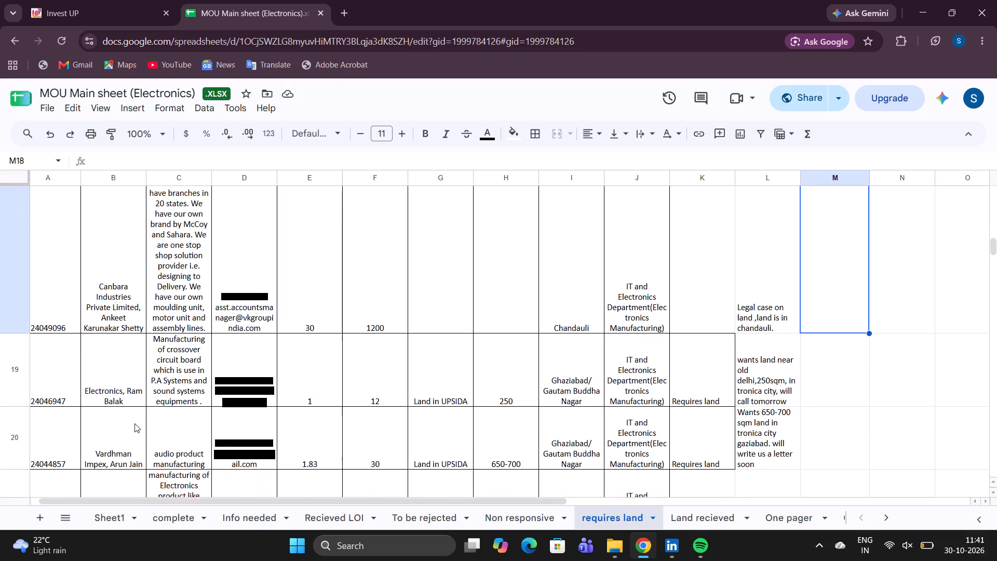
scroll(134, 423, down, 2)
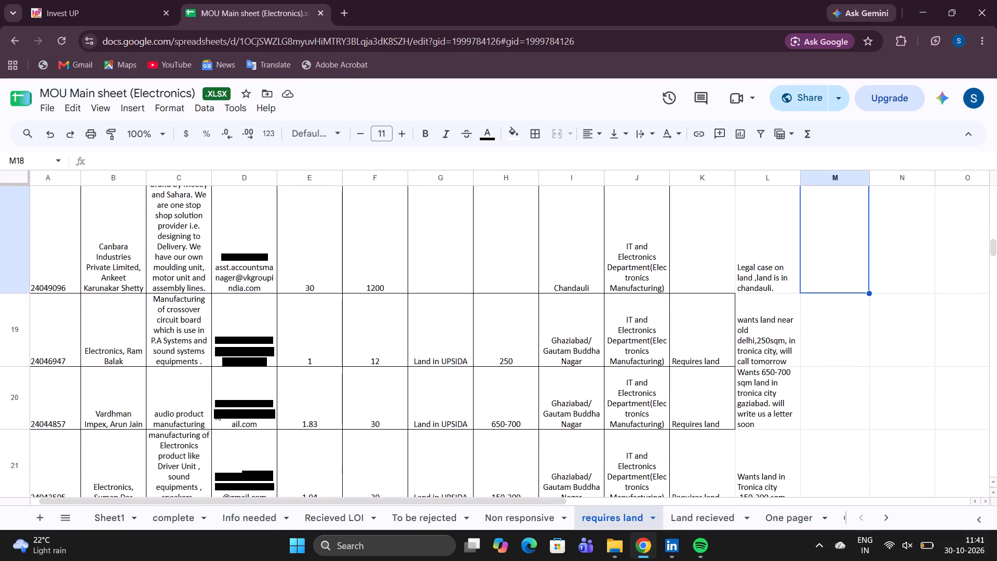
scroll(215, 411, down, 2)
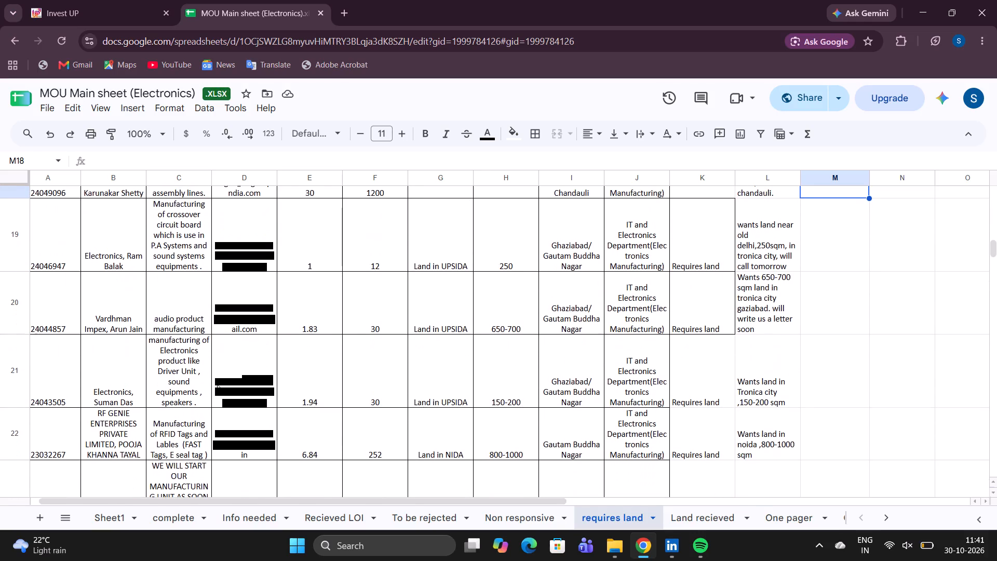
scroll(219, 372, down, 1)
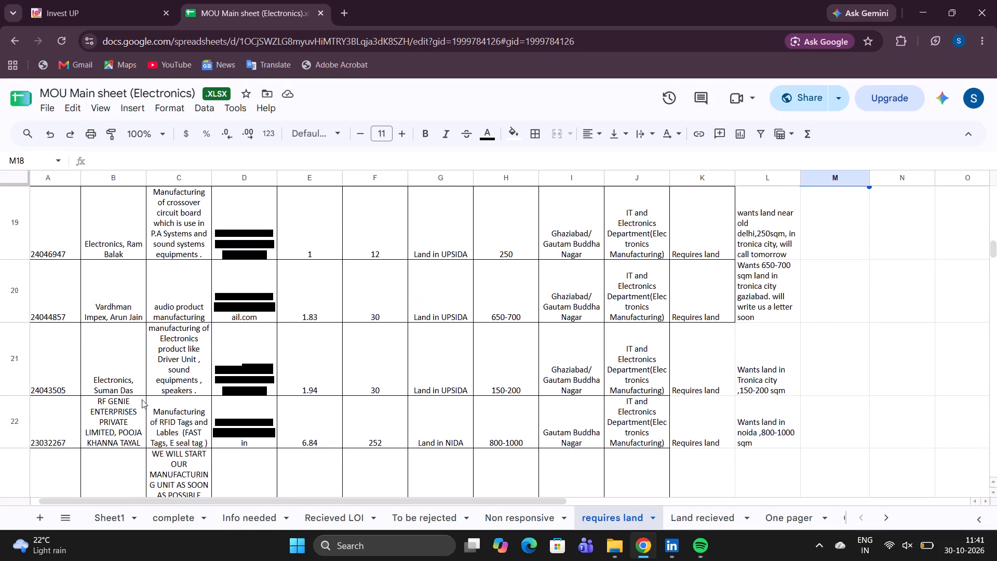
scroll(154, 412, down, 1)
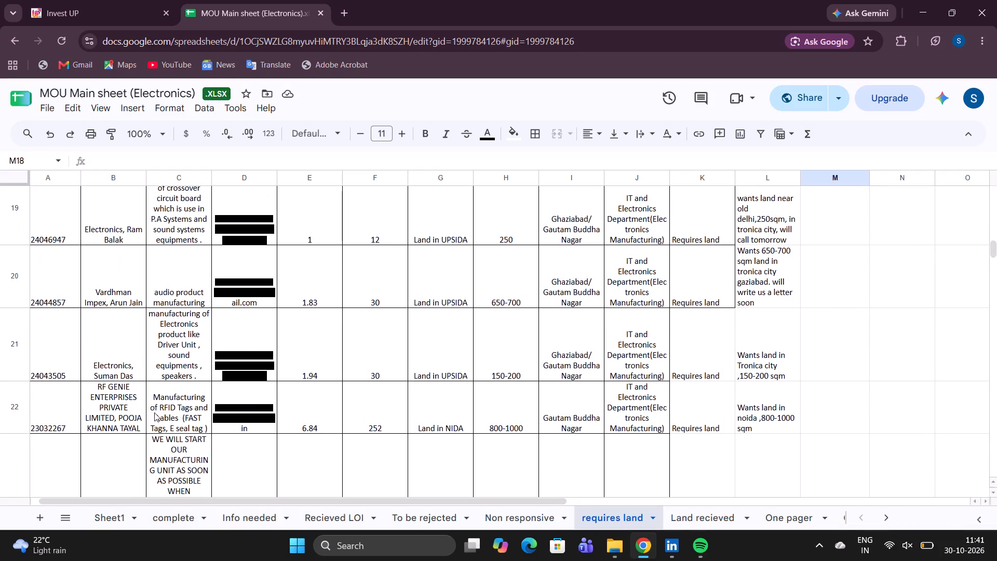
scroll(154, 412, down, 1)
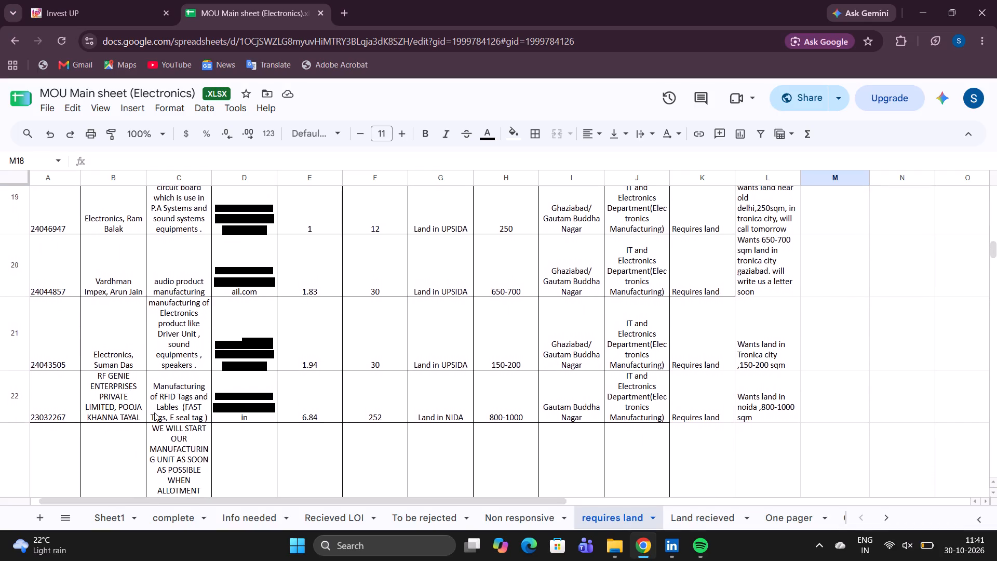
scroll(154, 412, down, 2)
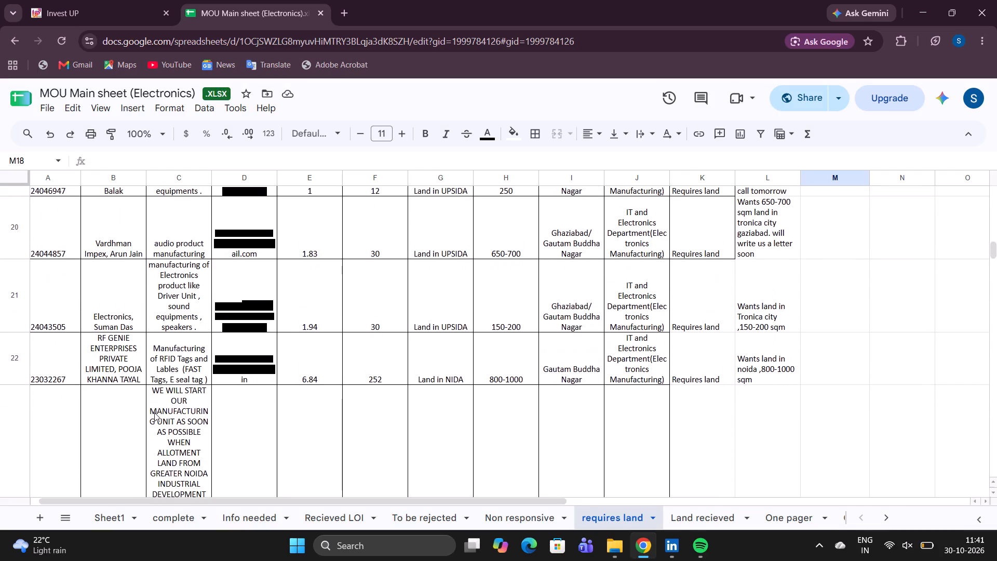
Review the land requirements and remarks from Dyzen Greentech in row 23 down to S.D Electronics in row 30.
scroll(154, 412, down, 3)
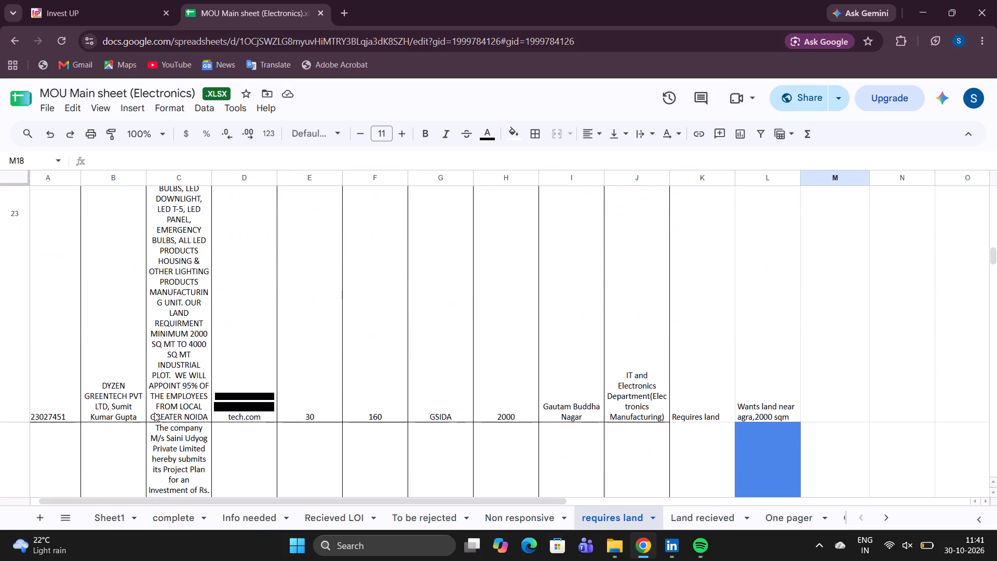
scroll(154, 412, down, 1)
scroll(165, 455, down, 2)
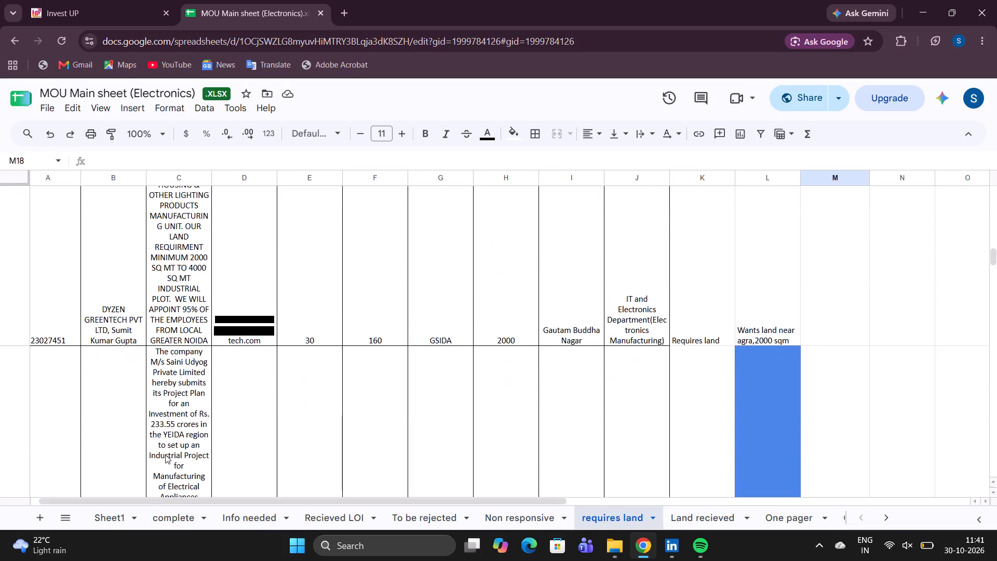
scroll(165, 455, down, 3)
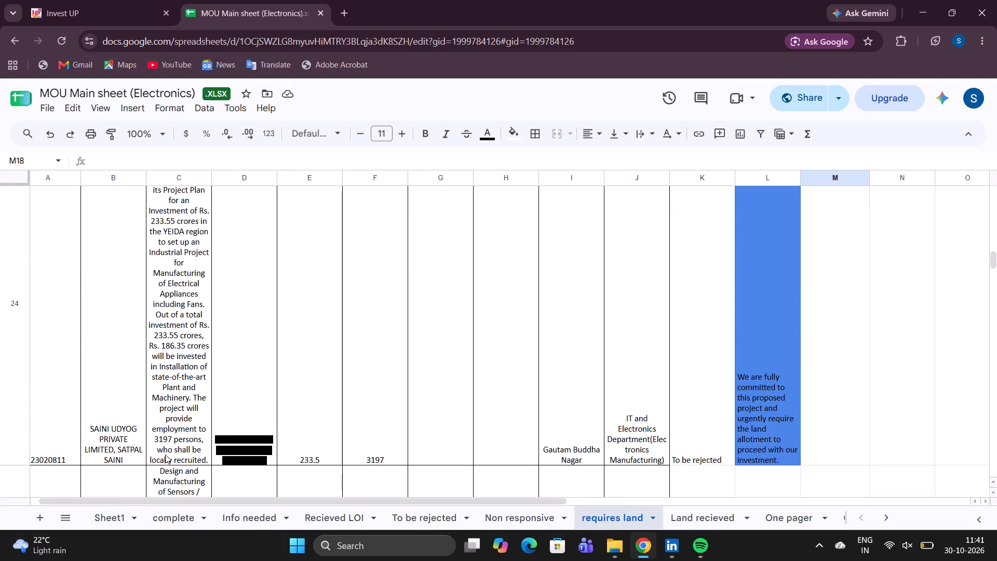
scroll(165, 455, down, 3)
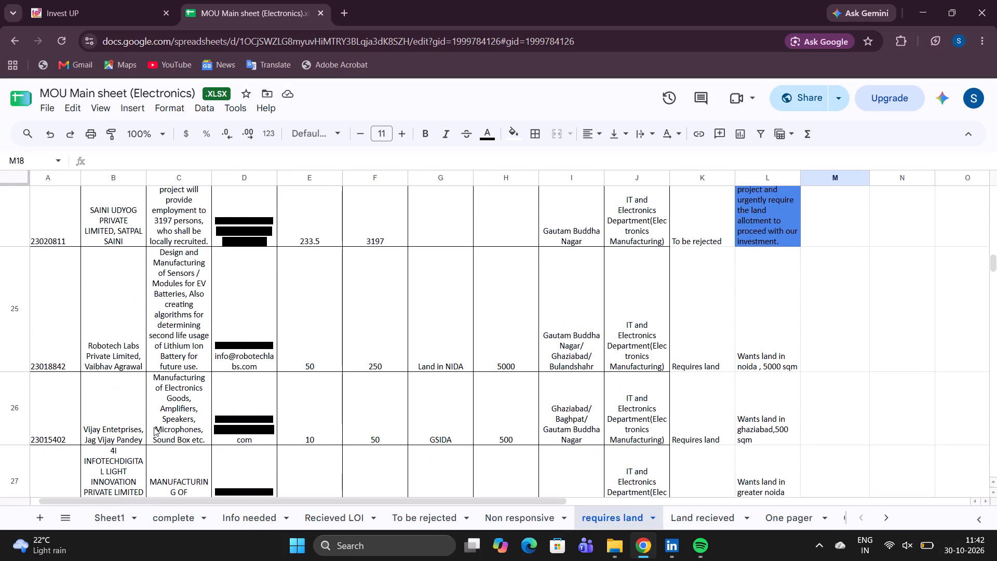
scroll(159, 416, down, 1)
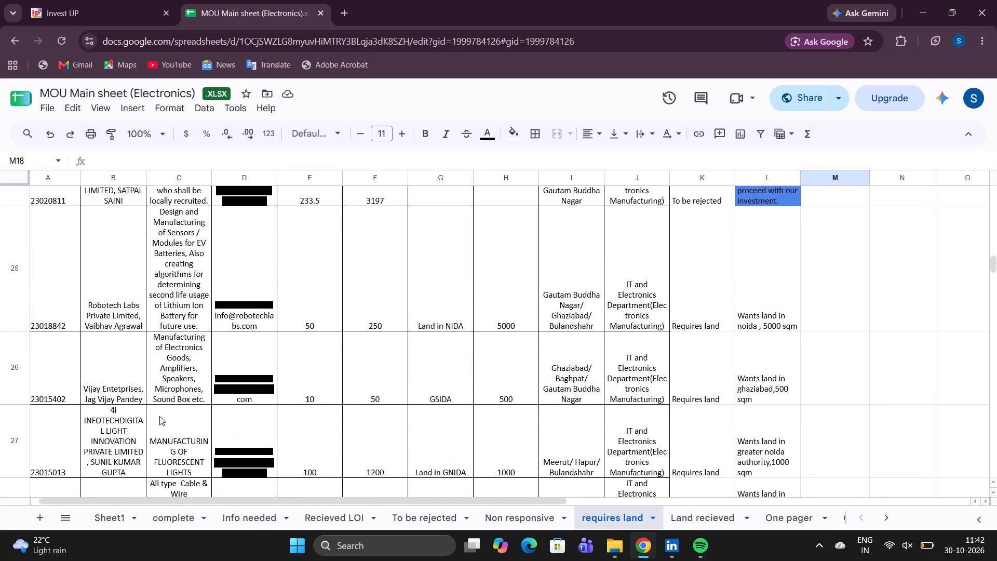
scroll(159, 416, down, 1)
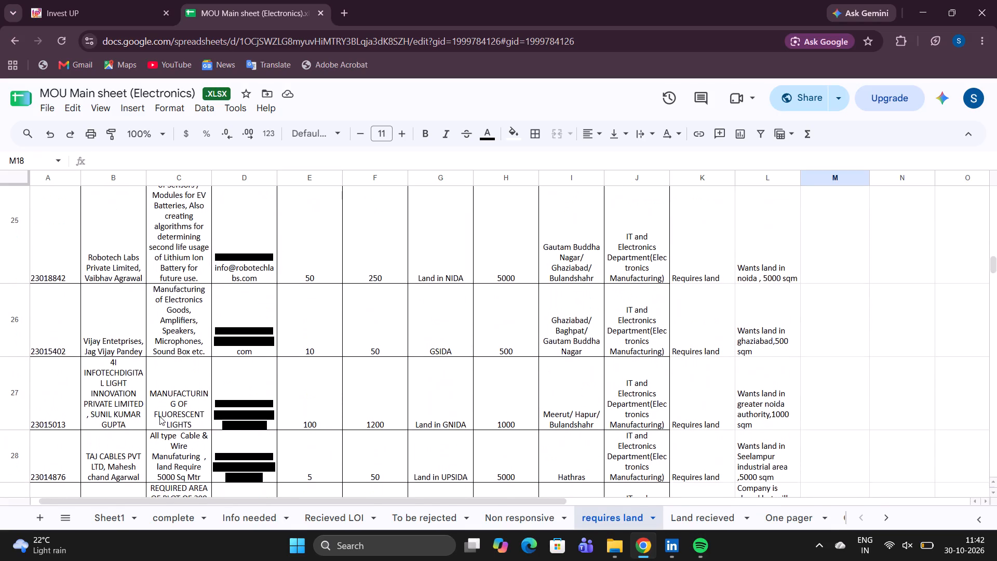
scroll(159, 416, down, 1)
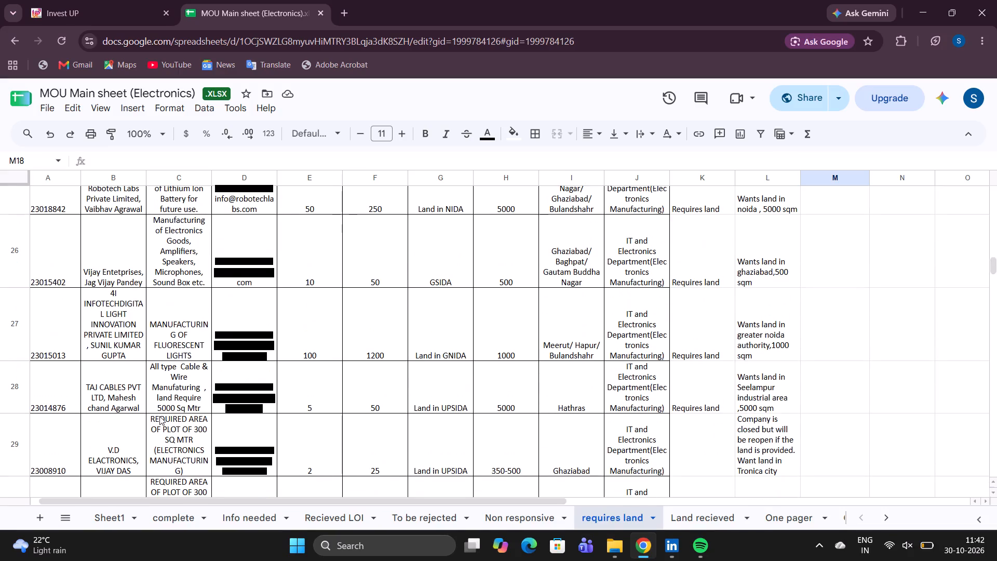
scroll(164, 403, down, 2)
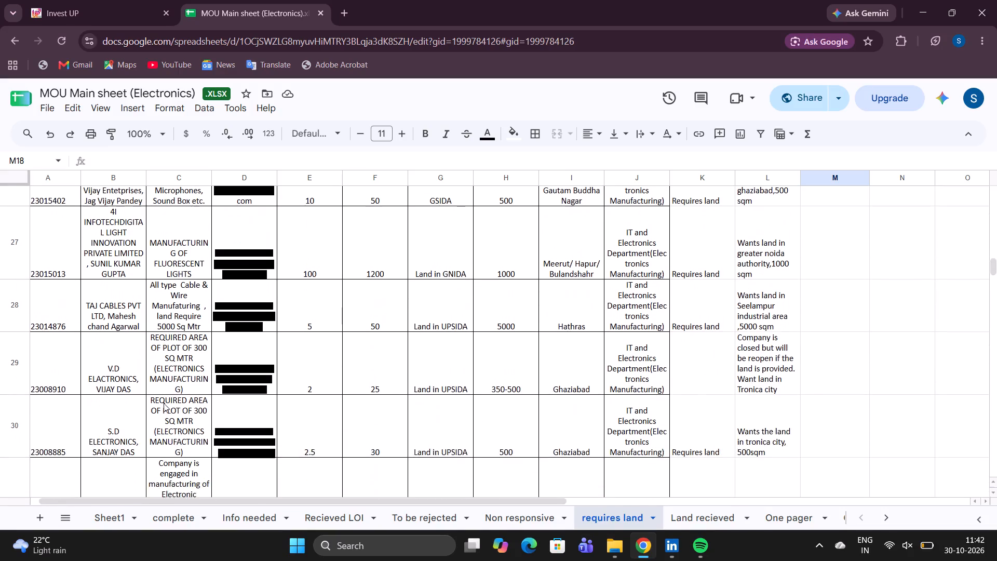
Review the remaining requires land entries and remarks from Servokon Systems in row 31 down to Shree Electronics in row 39.
scroll(164, 403, down, 4)
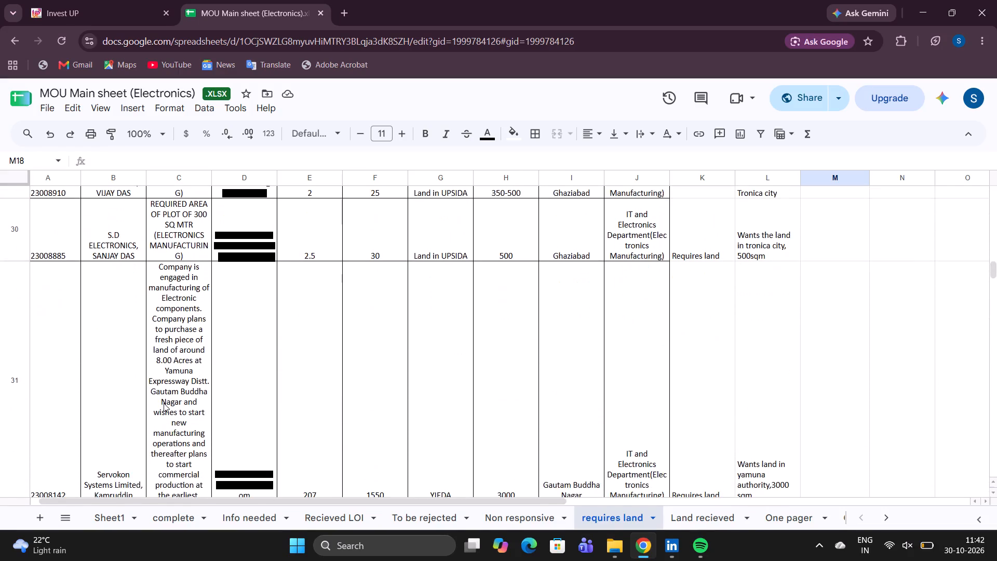
scroll(164, 403, down, 2)
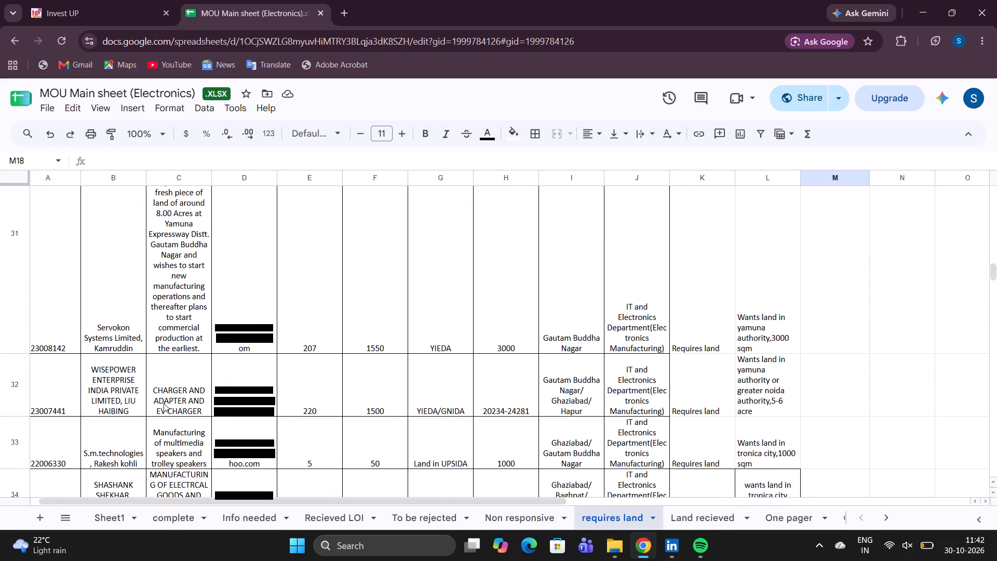
scroll(164, 403, down, 1)
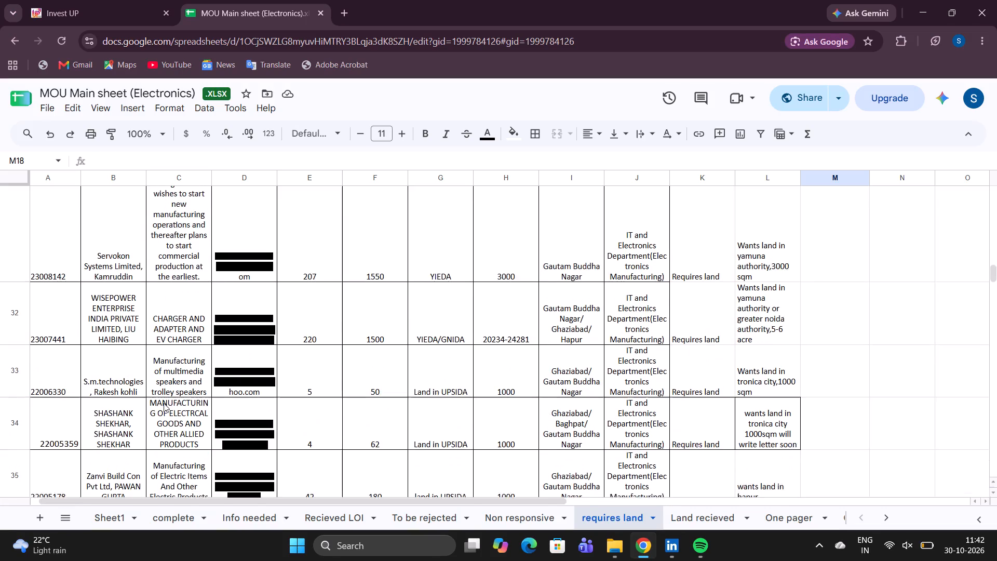
scroll(164, 403, down, 2)
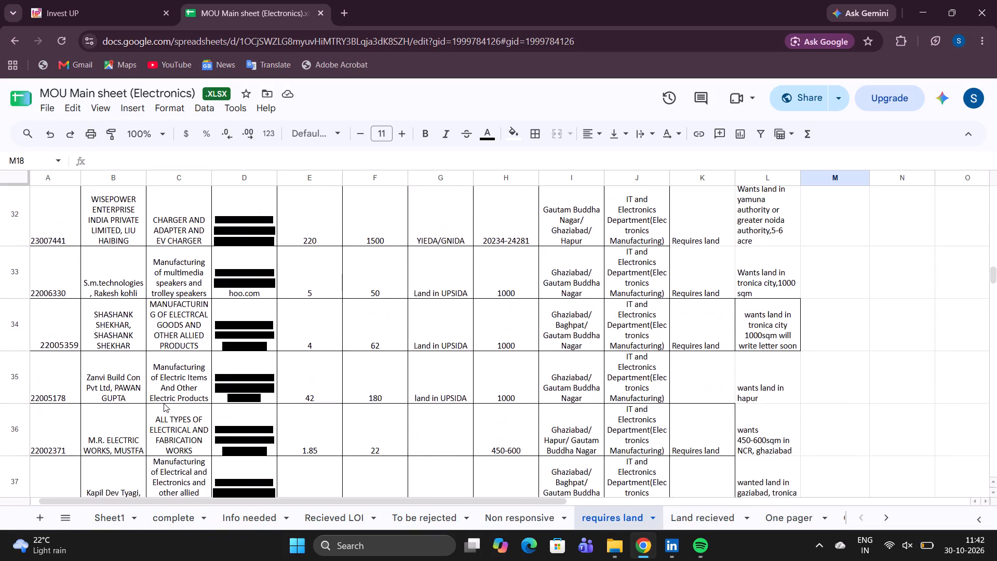
scroll(164, 403, down, 2)
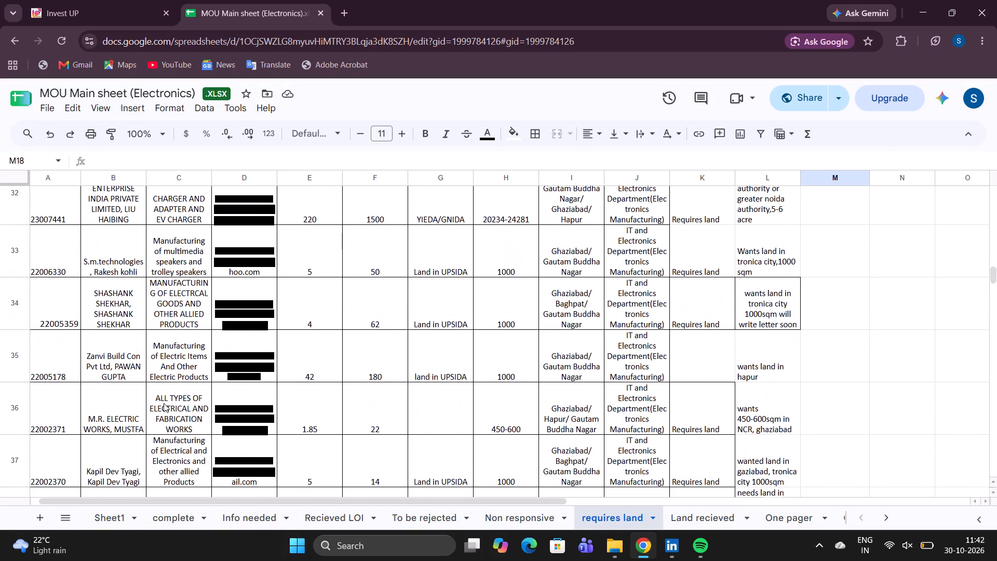
scroll(164, 403, down, 1)
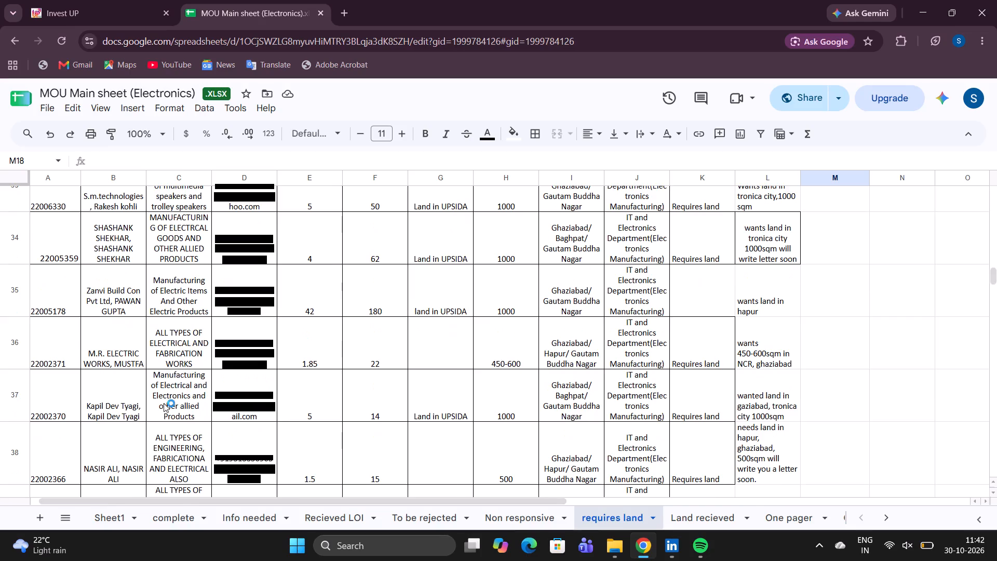
scroll(164, 403, down, 1)
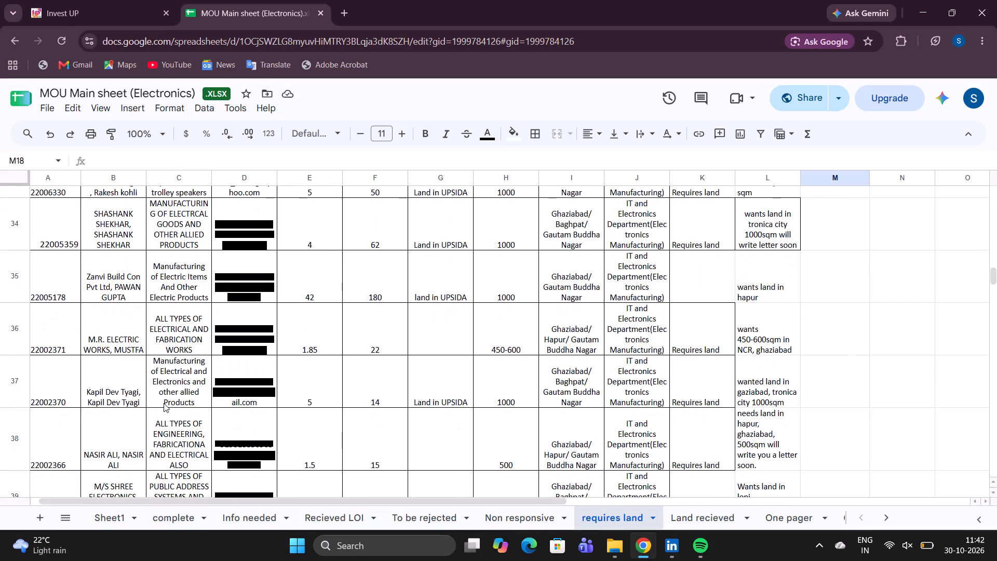
scroll(164, 403, down, 1)
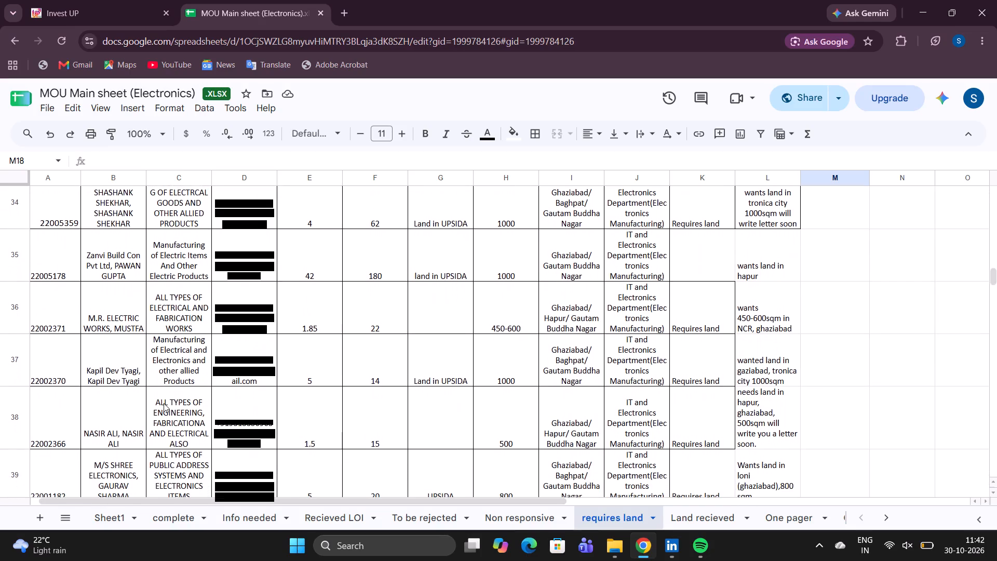
scroll(164, 403, down, 1)
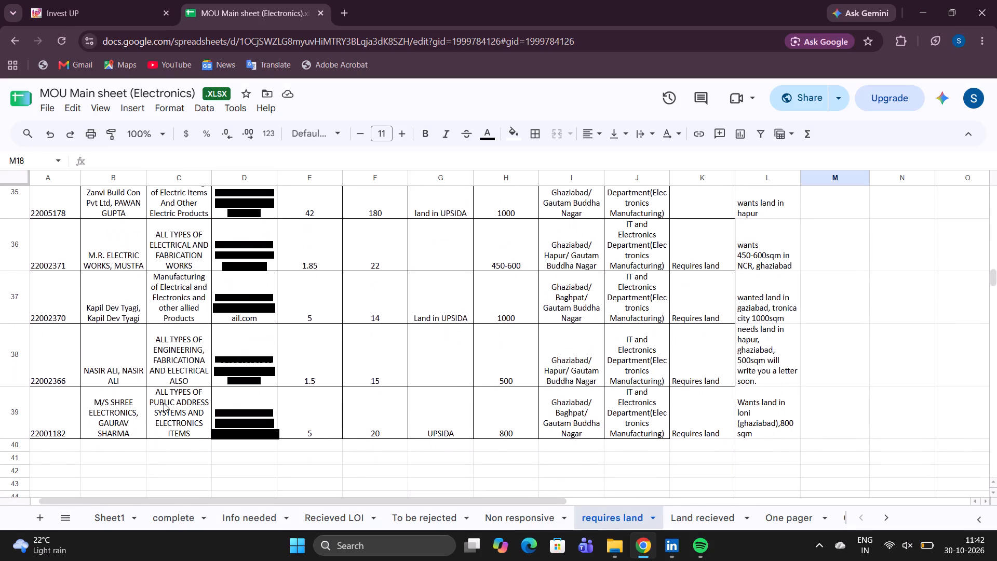
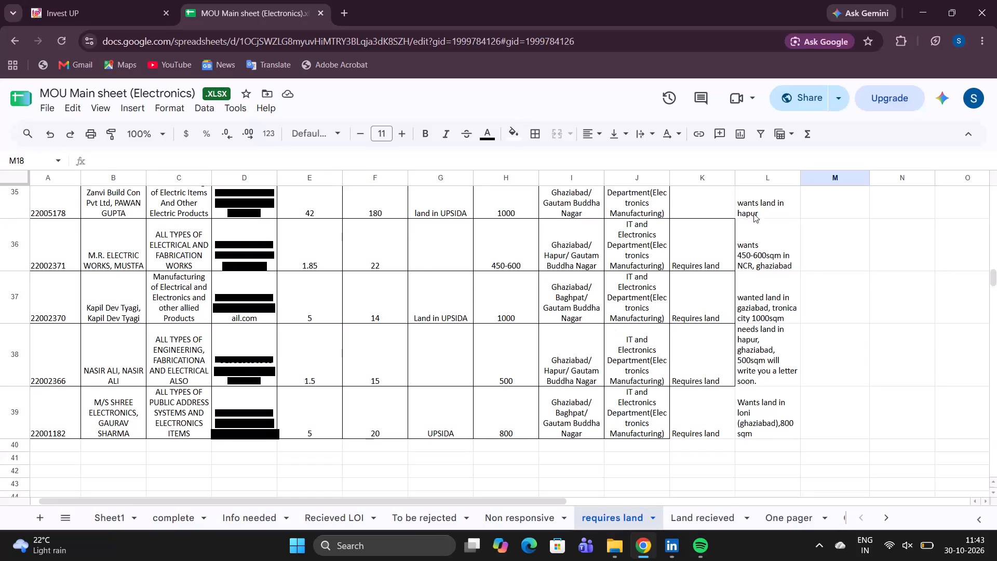
Add a filter across the requires land data, covering A1:M39.
click(760, 131)
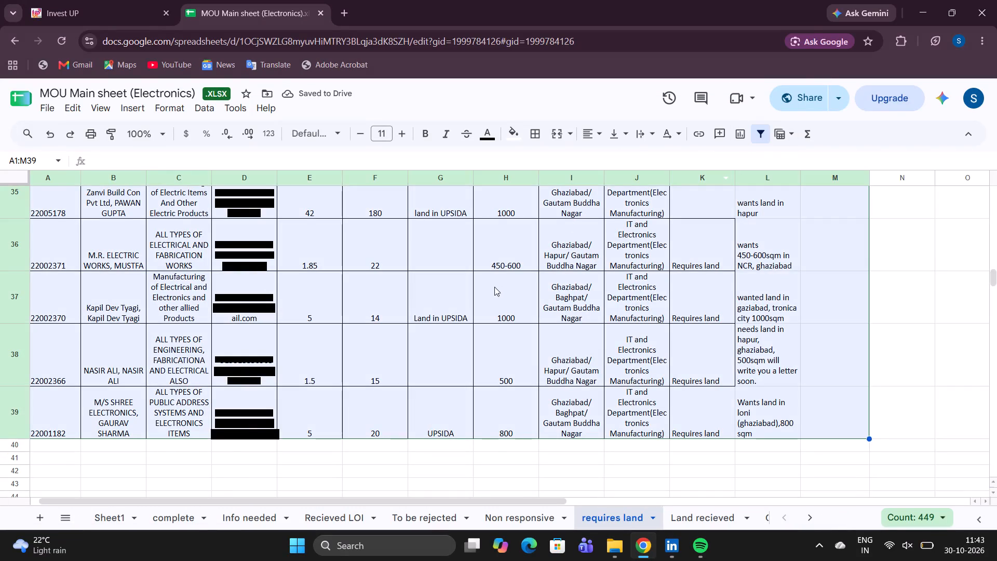
Open the filter options for the Investment Proposed column and examine its listed values and available filter conditions.
scroll(494, 287, up, 18)
scroll(494, 287, up, 7)
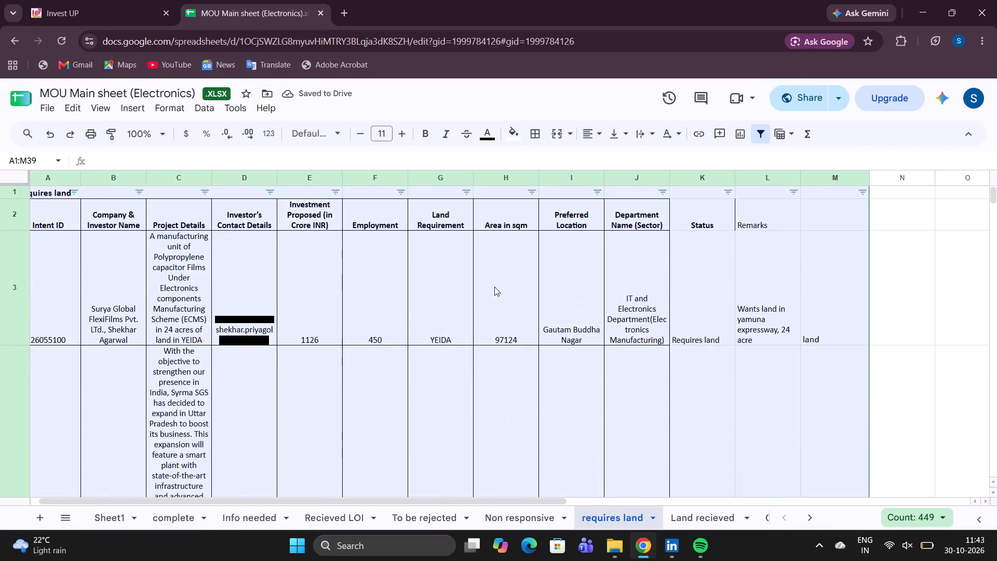
click(309, 255)
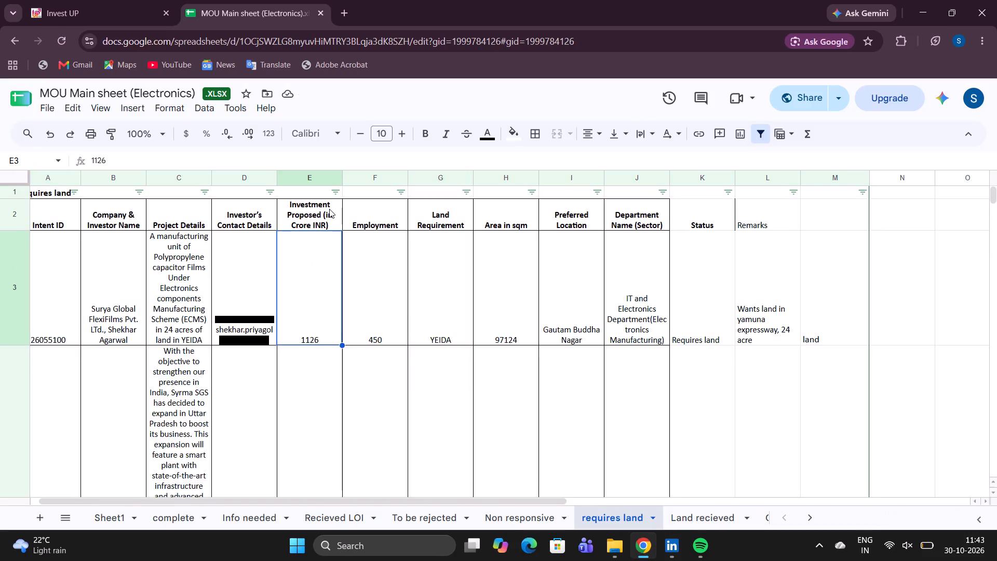
click(333, 191)
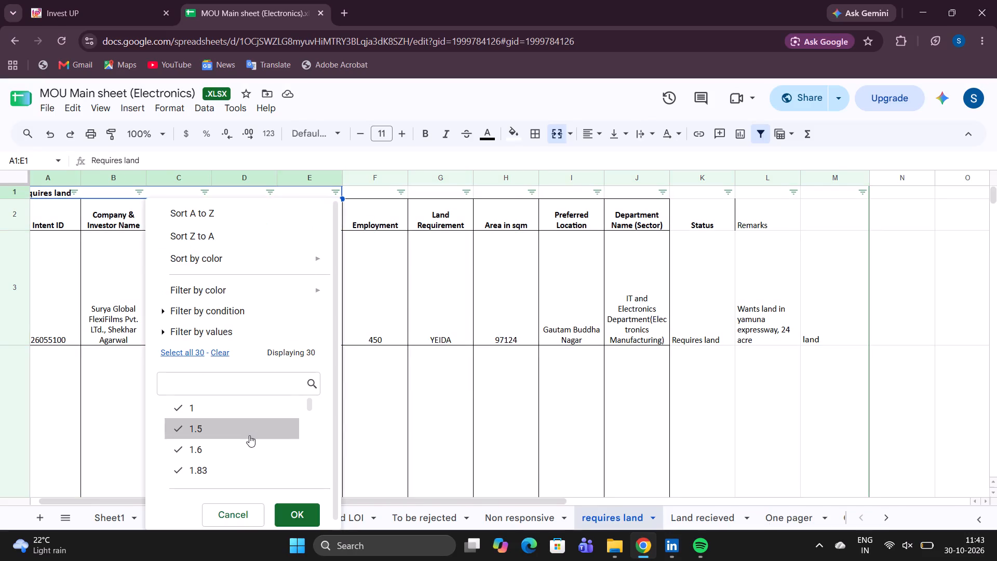
scroll(252, 425, down, 2)
scroll(252, 425, up, 1)
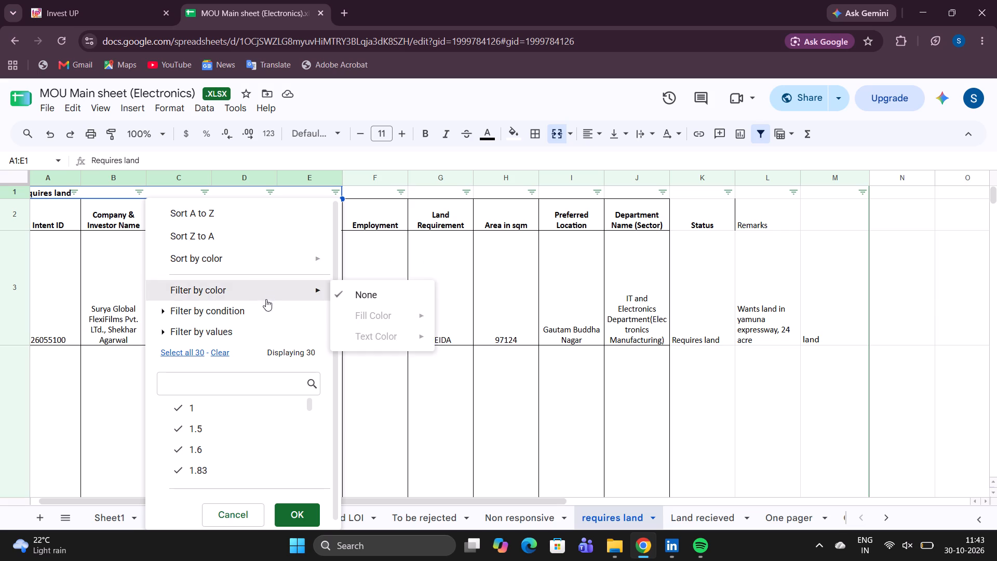
click(224, 313)
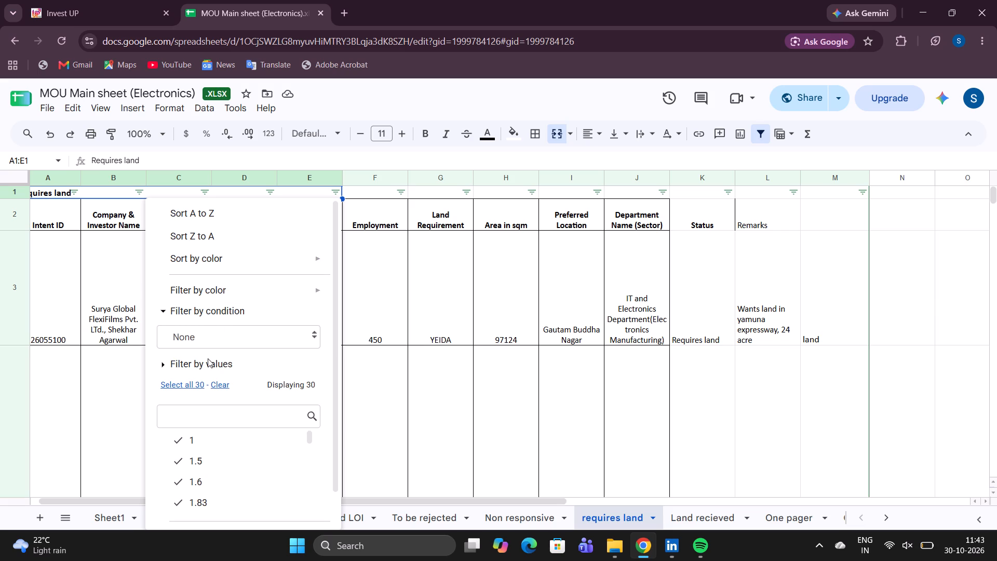
click(208, 338)
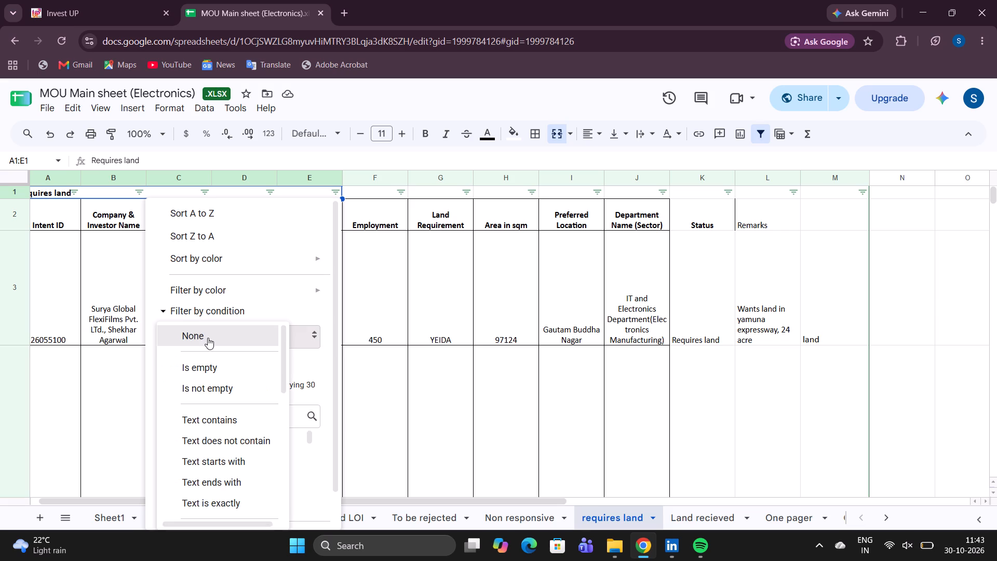
scroll(234, 431, down, 1)
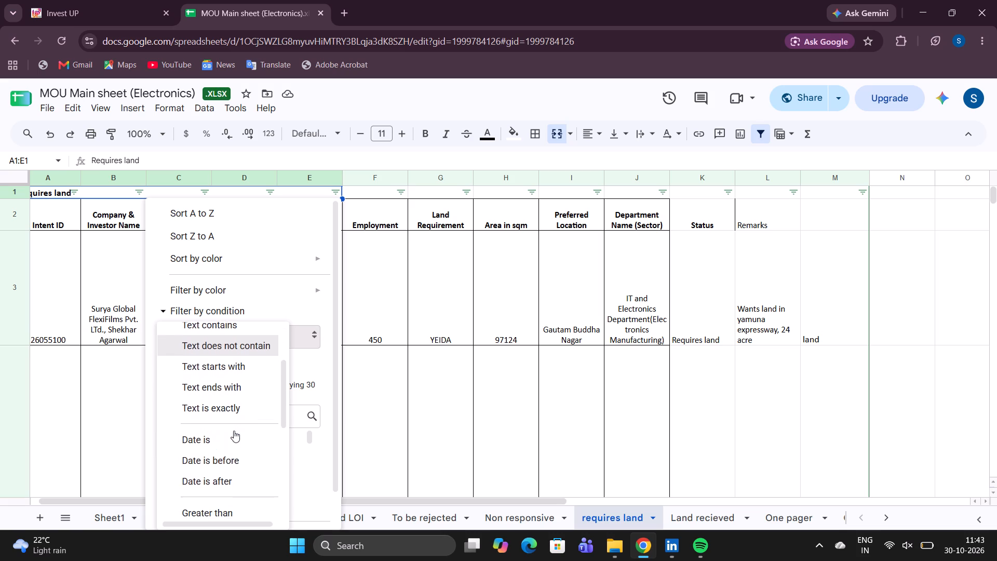
scroll(234, 431, down, 3)
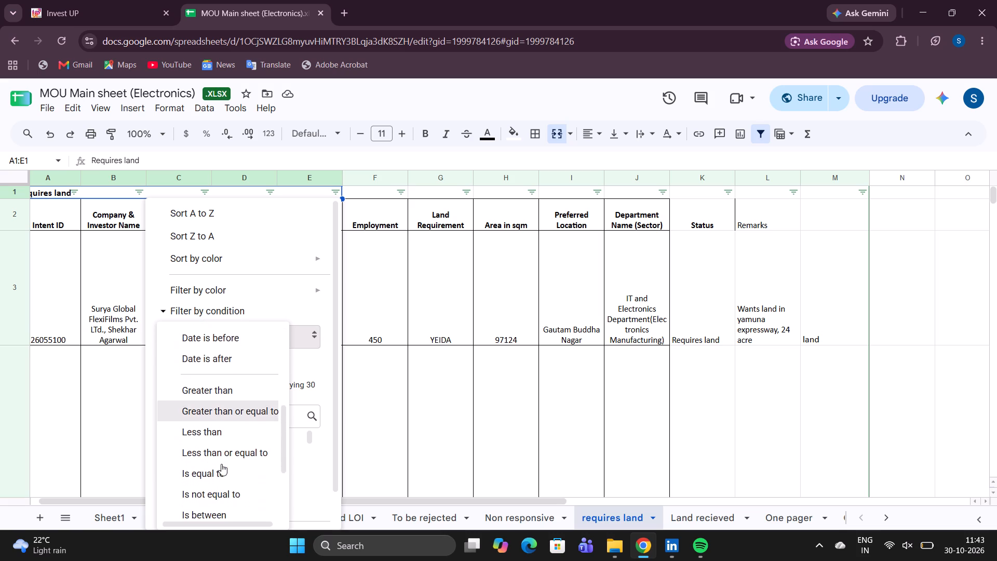
scroll(221, 464, down, 2)
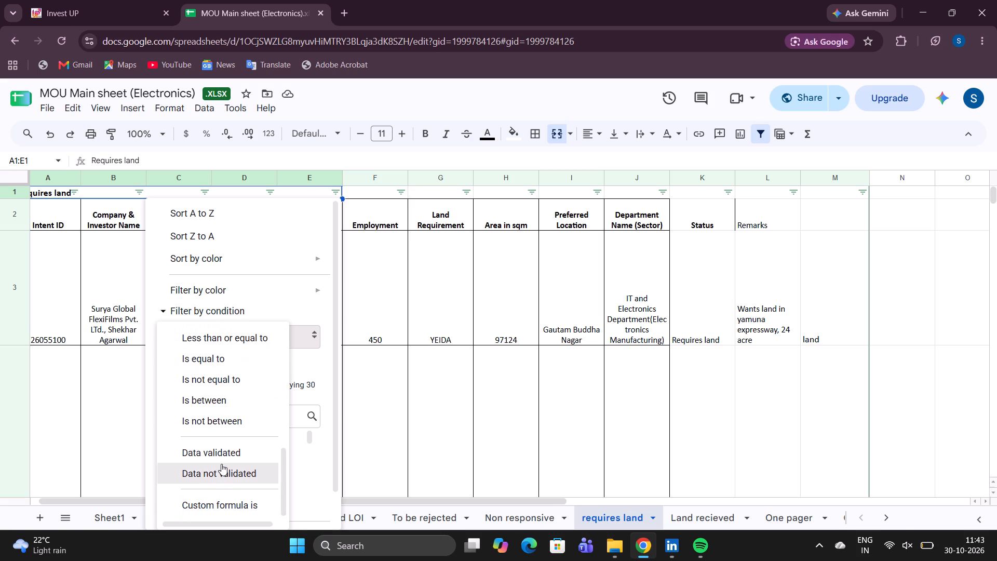
scroll(221, 464, down, 1)
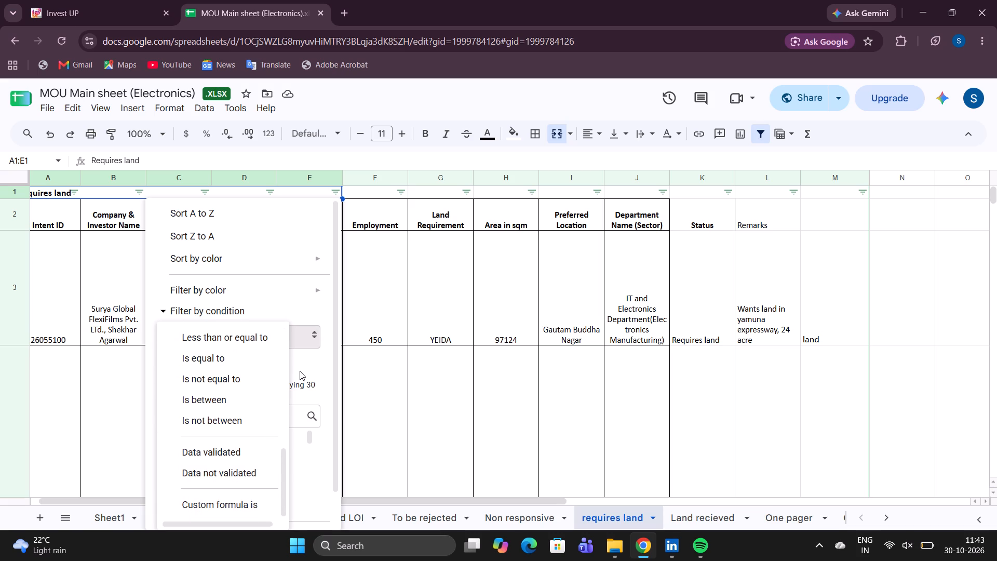
click(301, 365)
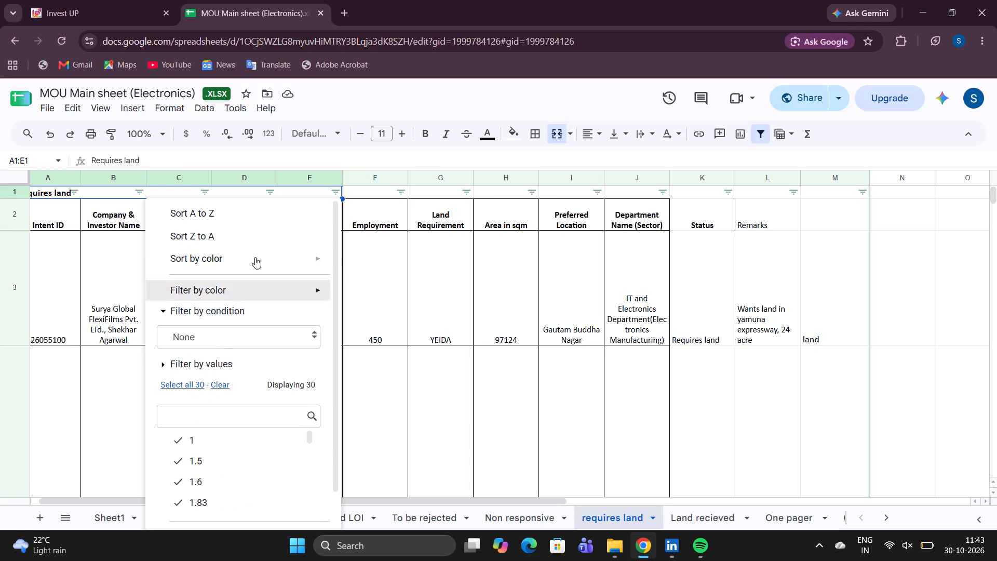
Sort the requires land rows A to Z by the Investment Proposed column.
click(212, 215)
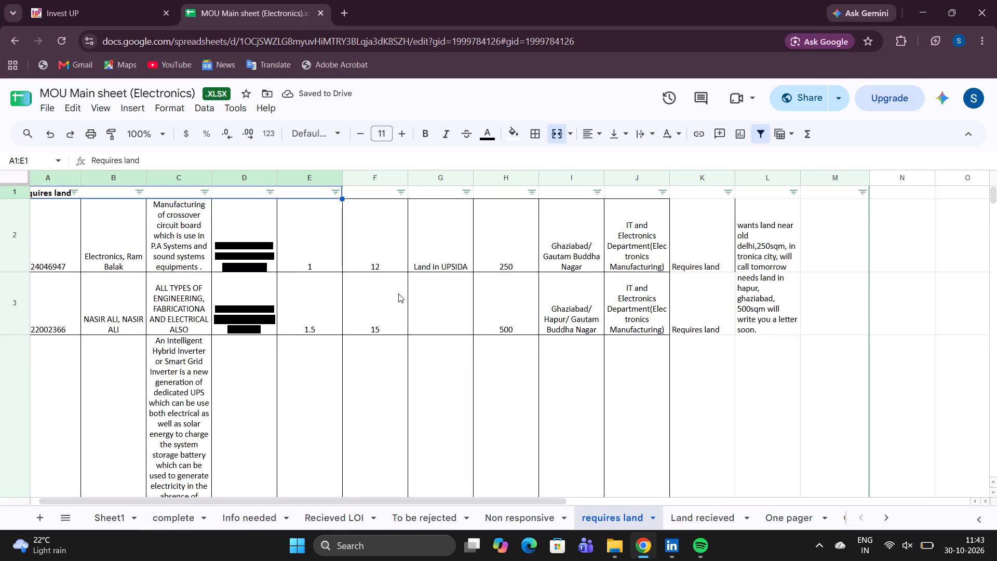
Skim the sorted requires land entries from the smallest proposed investment in row 2 down past the end of the data.
scroll(337, 293, down, 2)
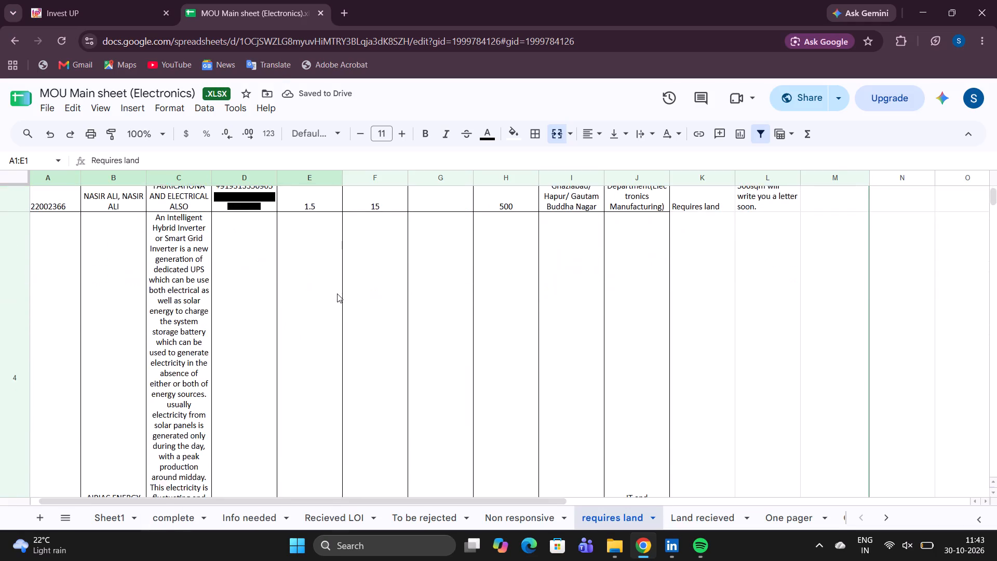
scroll(337, 293, down, 2)
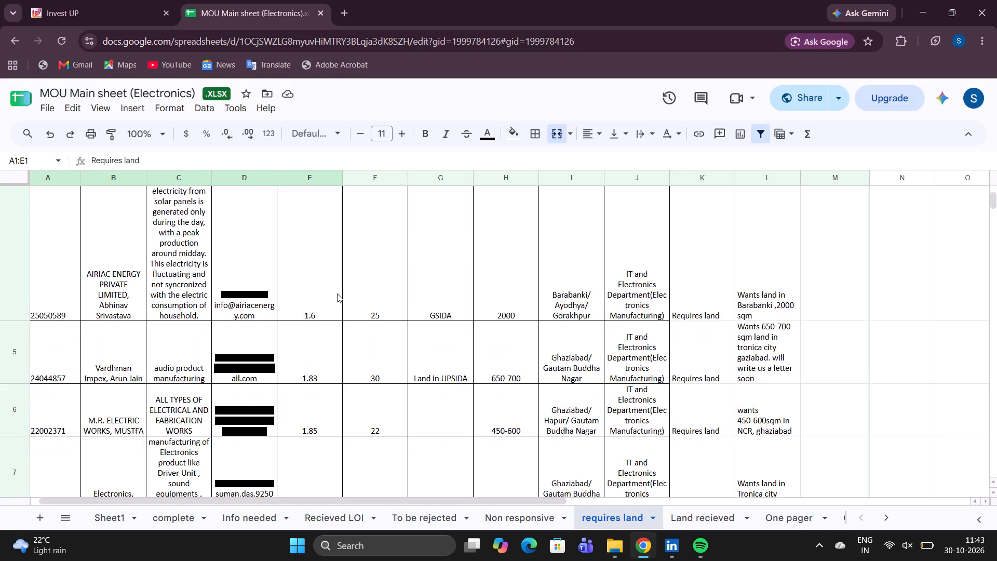
scroll(320, 241, right, 1)
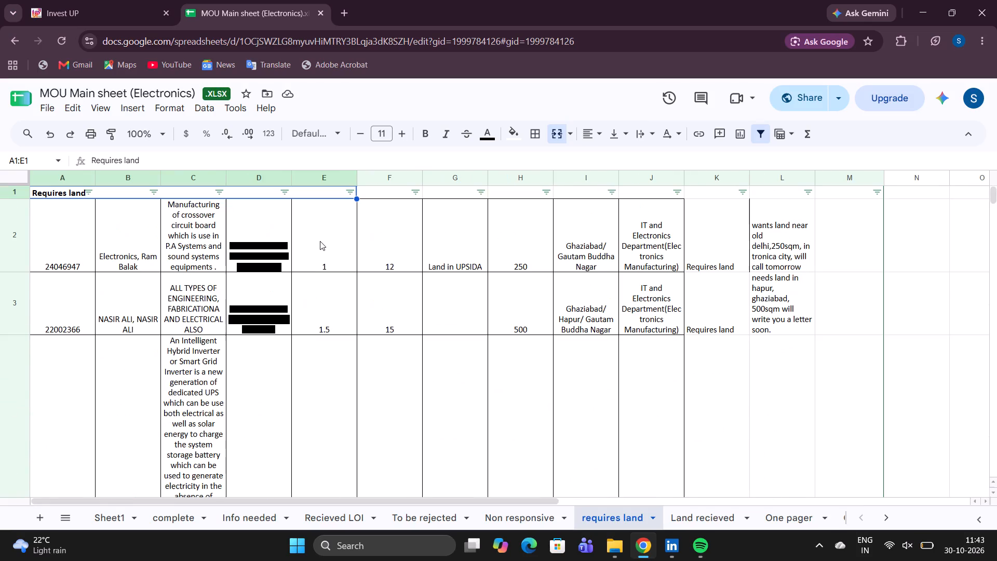
scroll(320, 241, right, 1)
scroll(343, 357, down, 2)
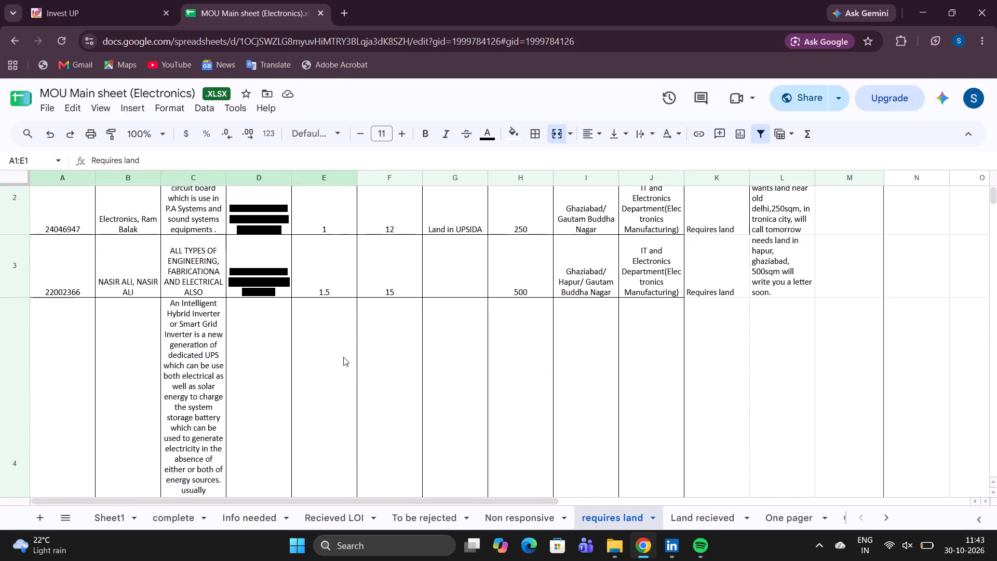
scroll(343, 357, down, 7)
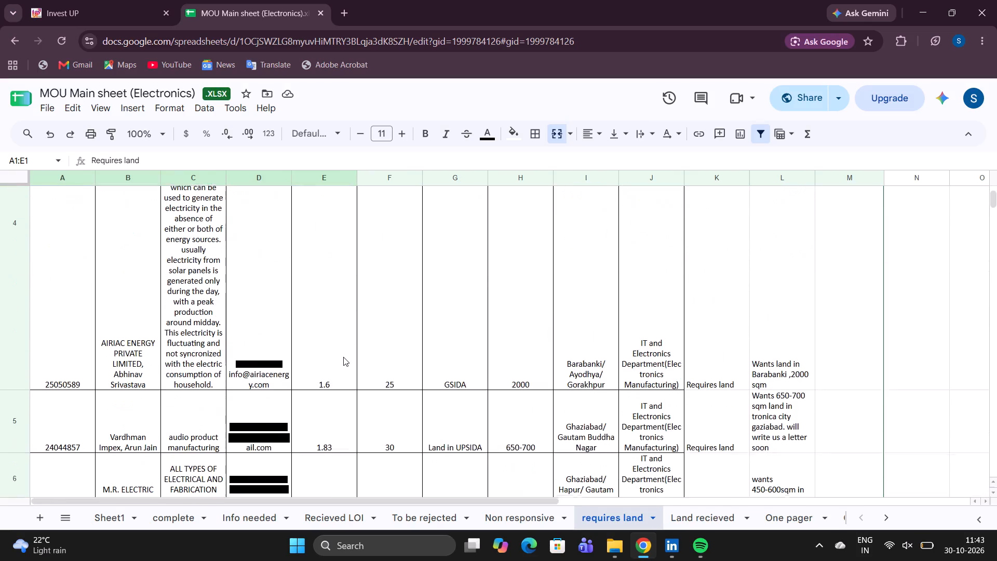
scroll(343, 357, down, 5)
scroll(343, 357, up, 2)
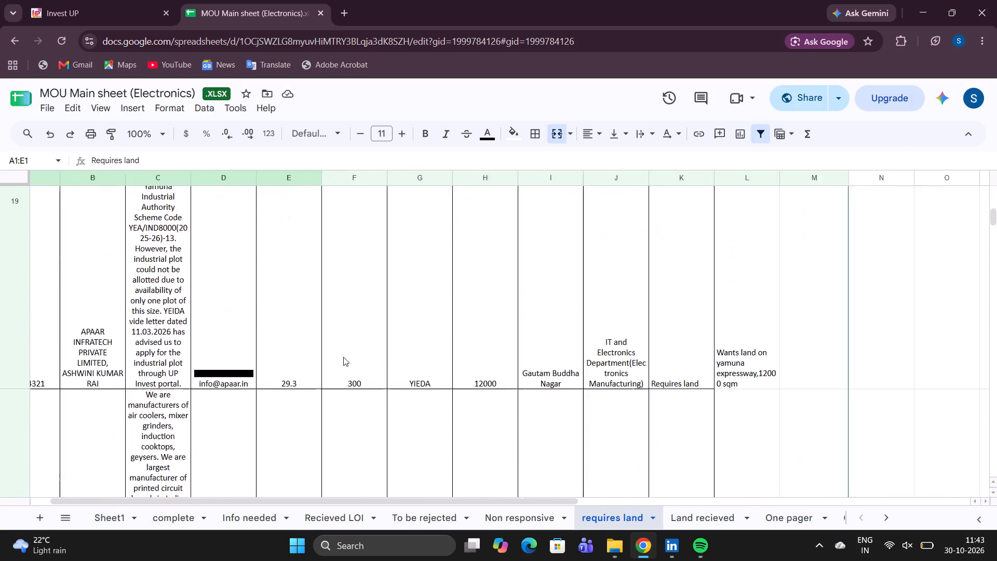
scroll(343, 357, down, 8)
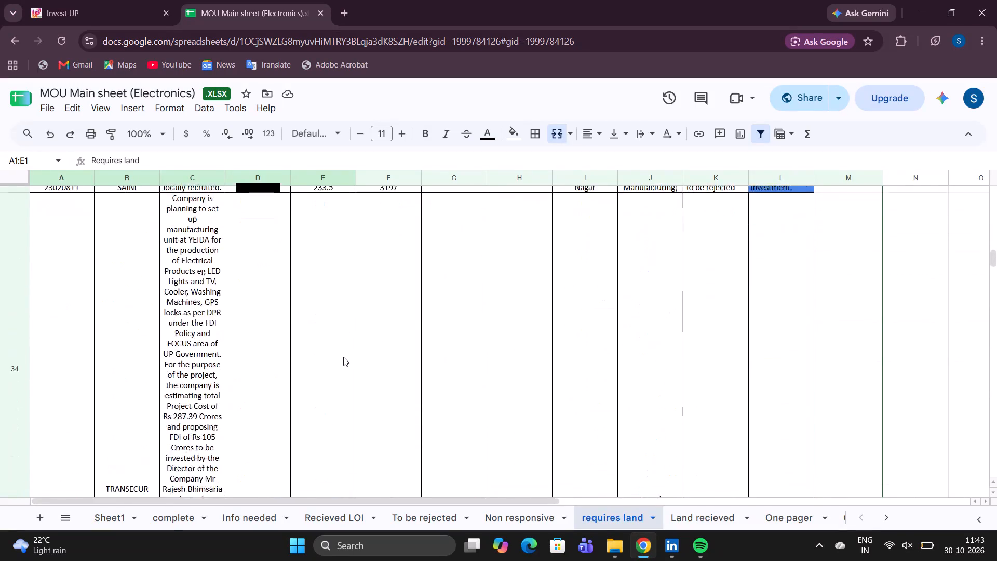
scroll(343, 357, down, 4)
Review the highest-investment entries and their remarks from Brandworks Technologies in row 38 up to Transecur Telematics in row 34.
scroll(345, 391, up, 1)
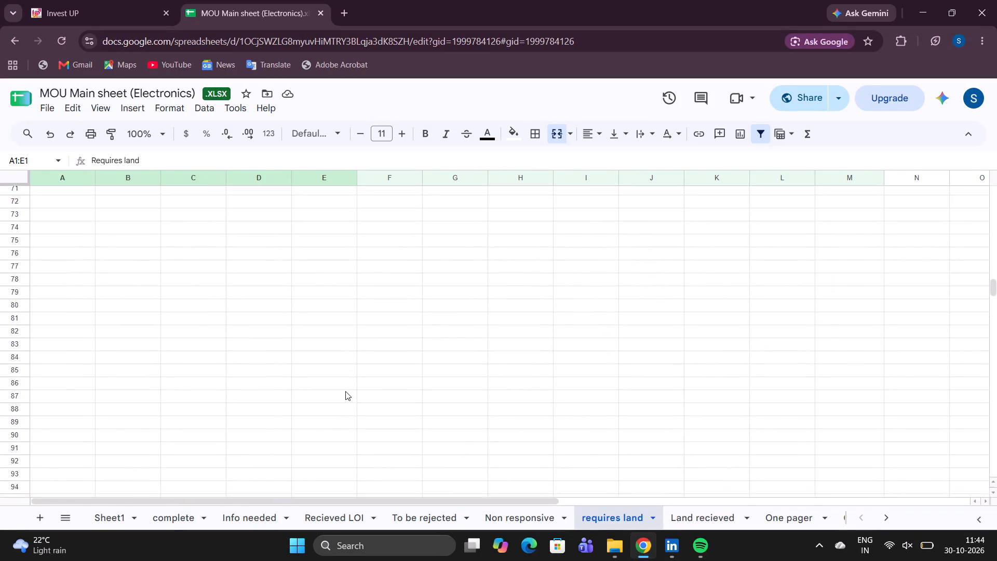
scroll(345, 391, up, 6)
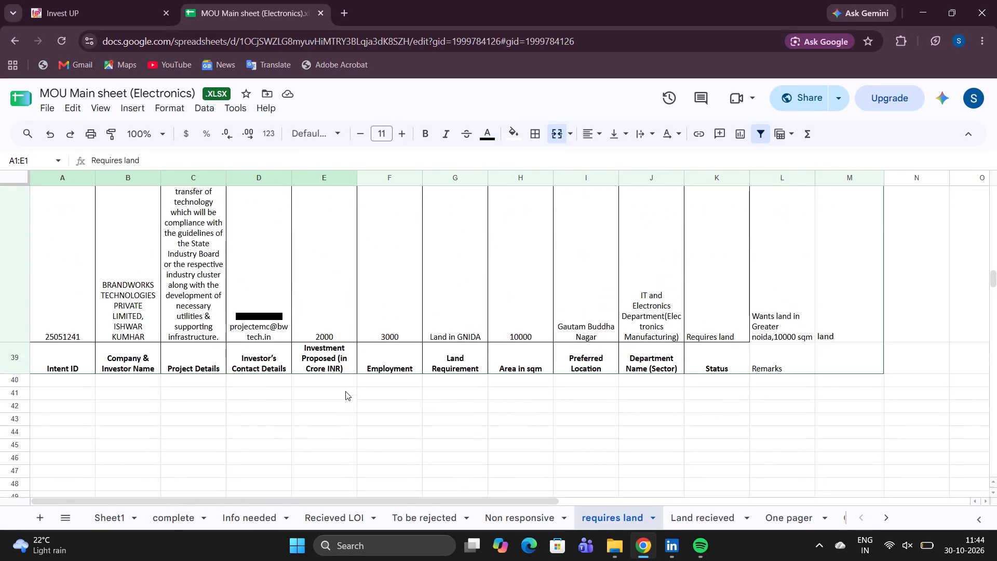
scroll(345, 391, up, 3)
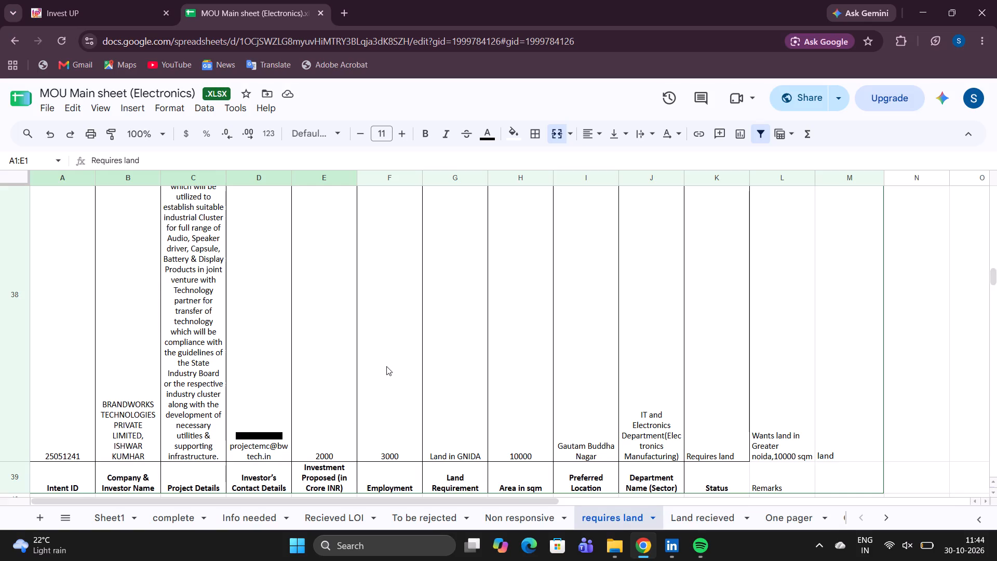
scroll(386, 366, up, 4)
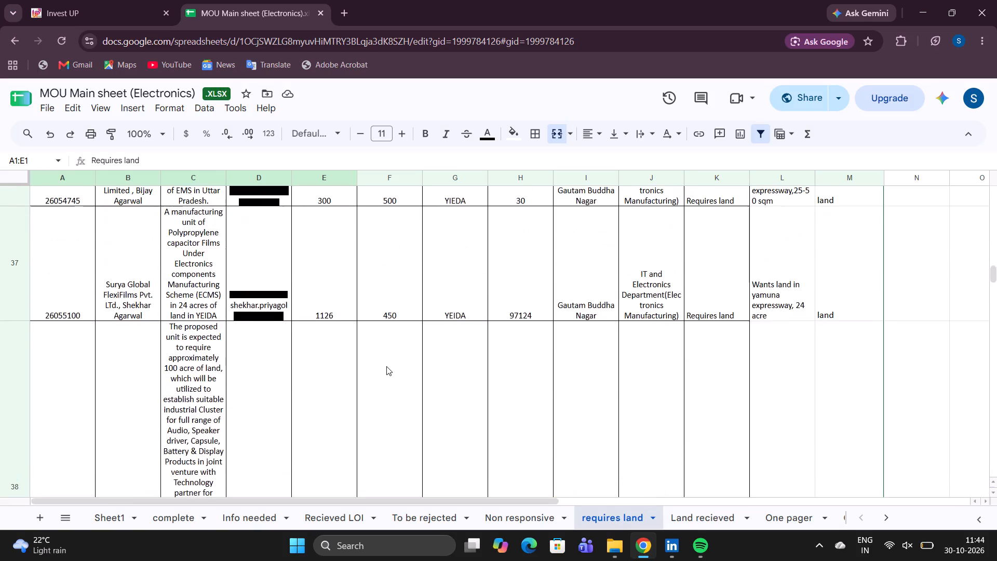
scroll(386, 366, up, 1)
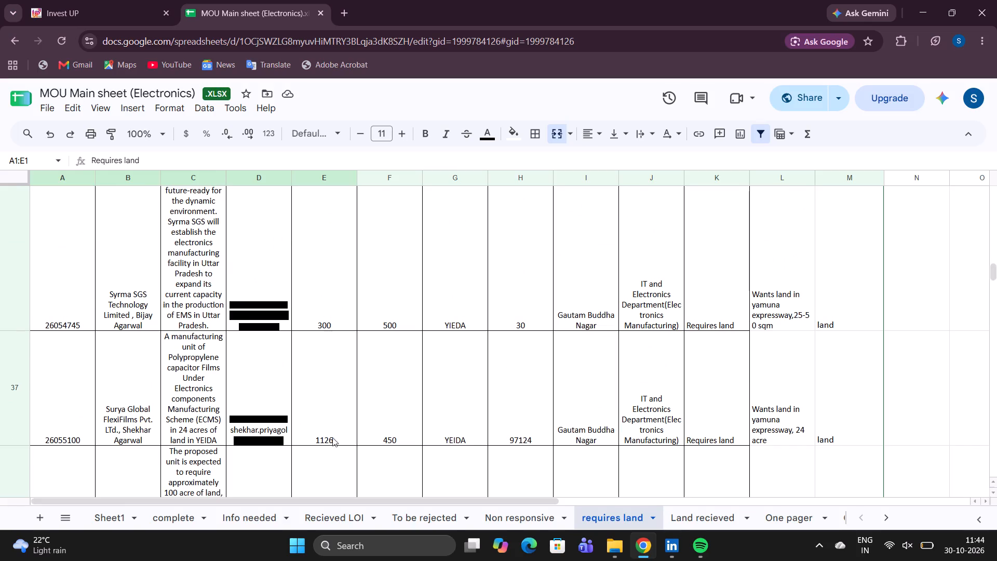
scroll(321, 274, up, 3)
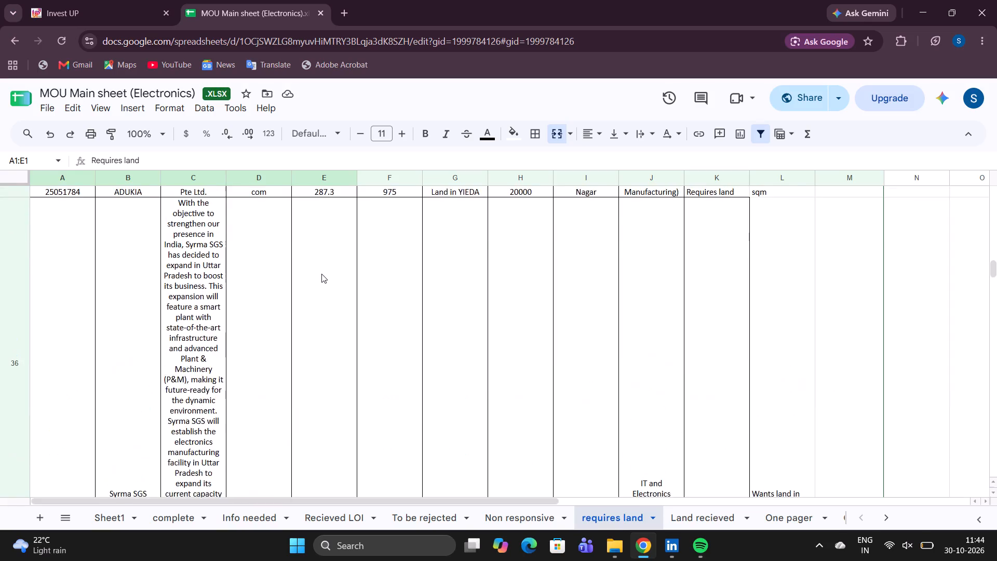
scroll(321, 274, up, 2)
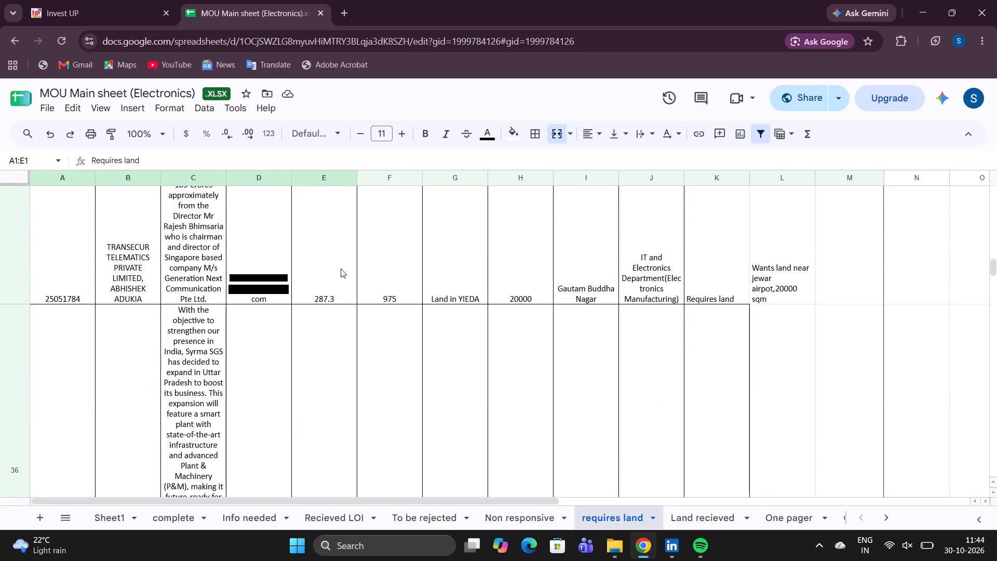
scroll(341, 269, up, 1)
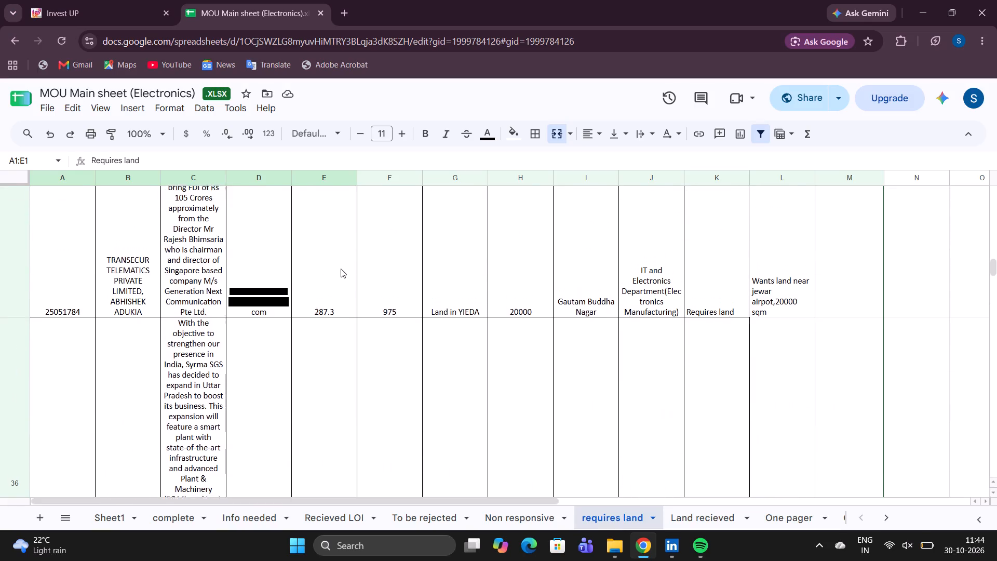
scroll(341, 269, up, 5)
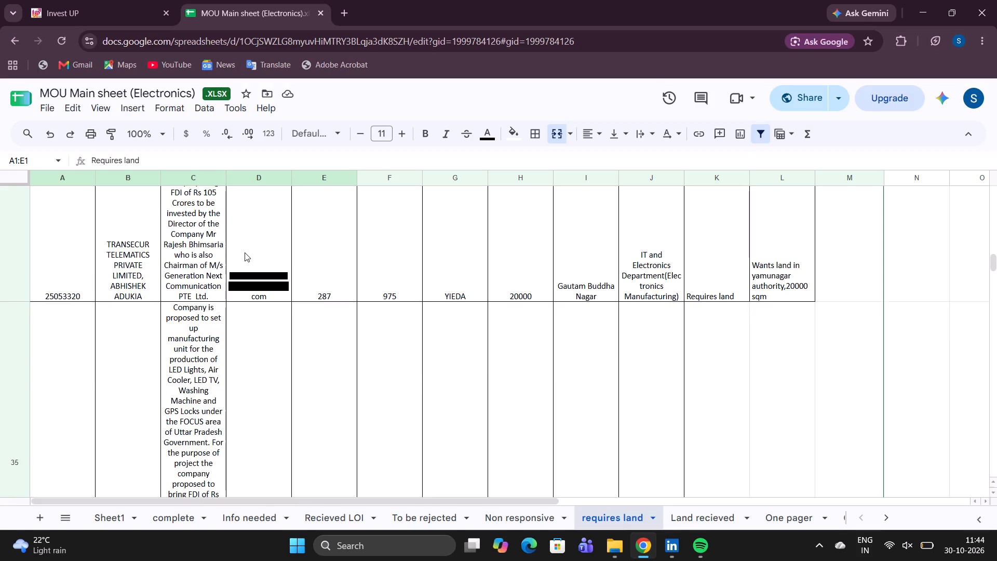
Review the investment amounts, status and remarks from Saini Udyog in row 33 up to Servokon Systems in row 31.
scroll(245, 252, up, 6)
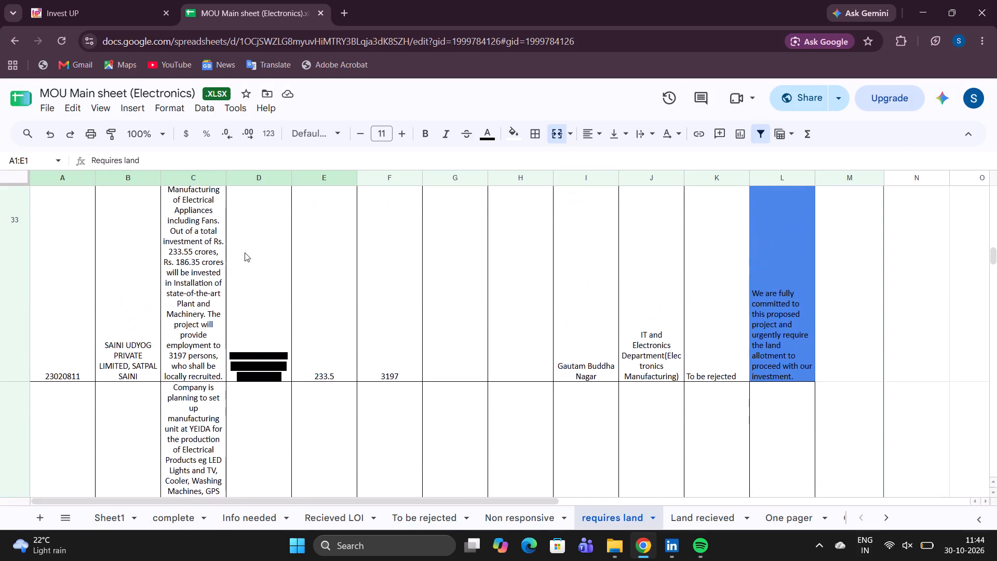
scroll(245, 252, up, 1)
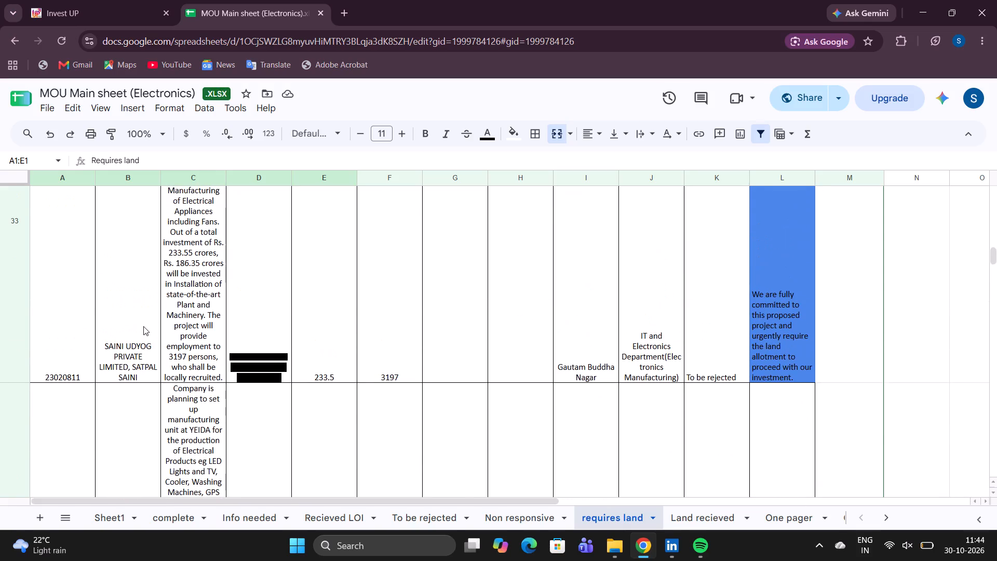
scroll(326, 306, up, 1)
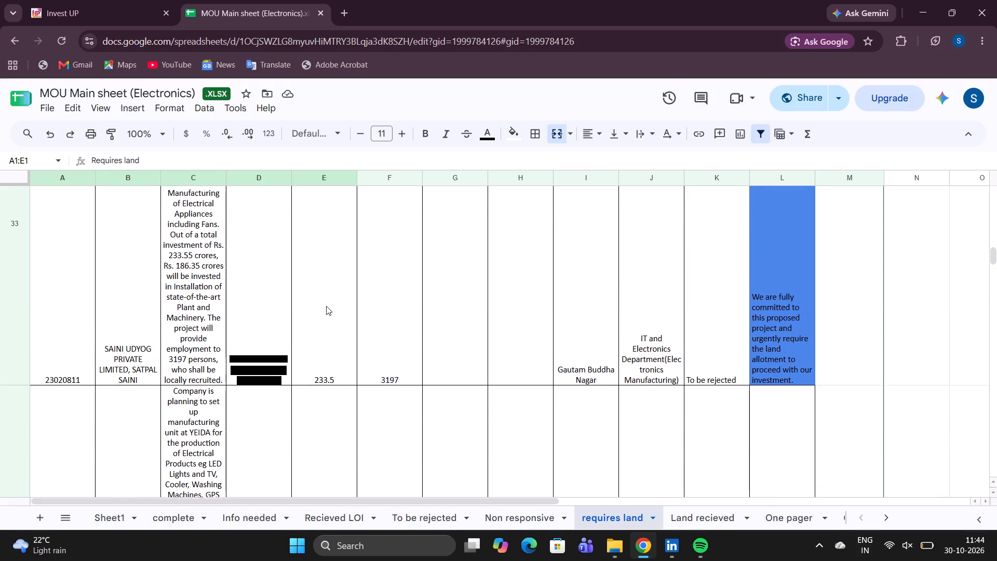
scroll(326, 306, up, 3)
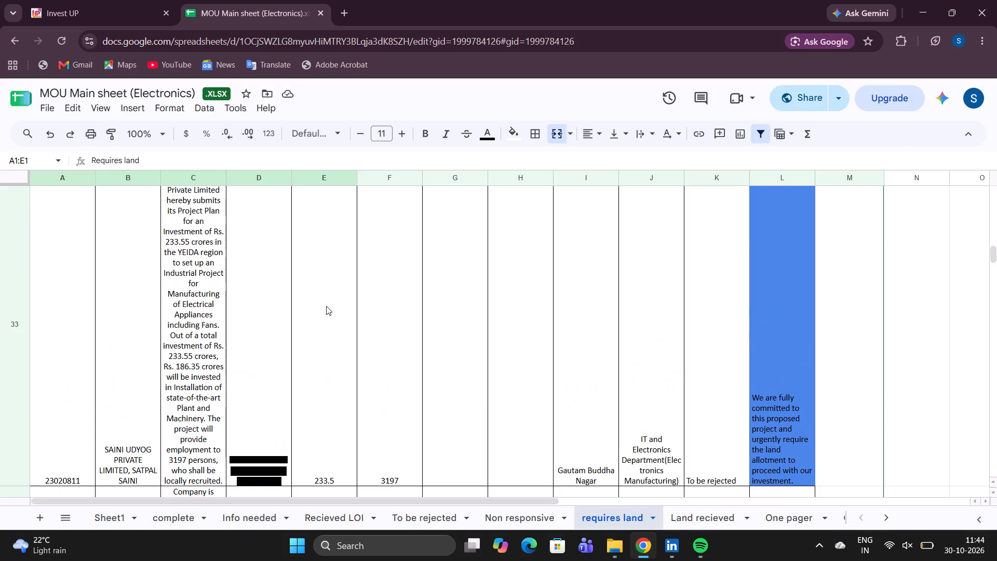
scroll(326, 306, up, 1)
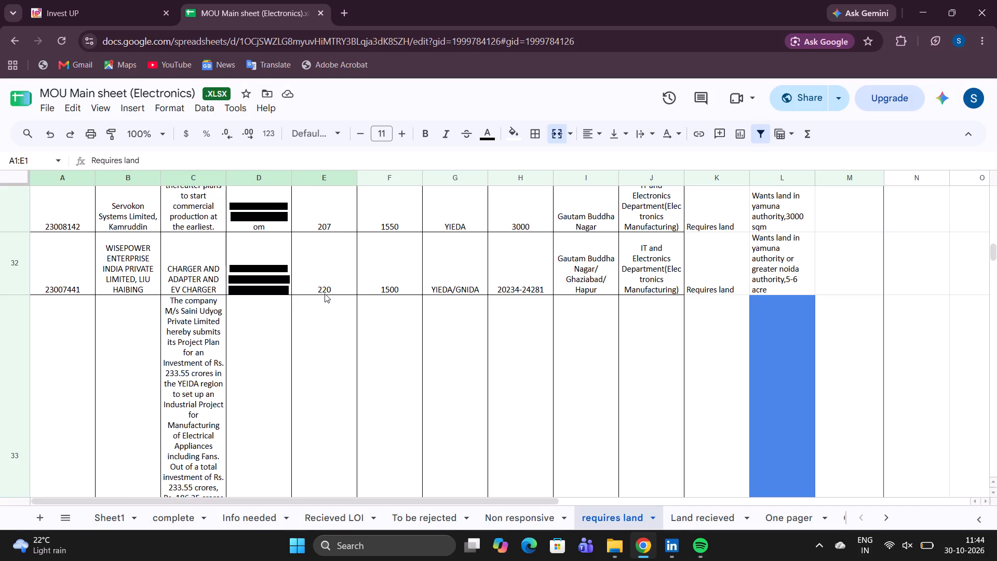
scroll(324, 293, up, 2)
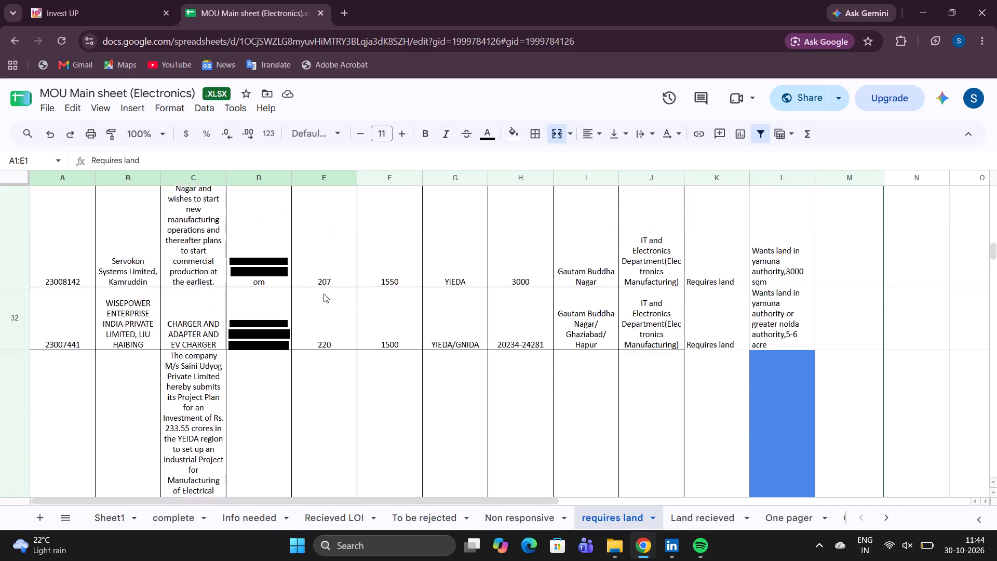
Review the investment amounts and remarks from Servokon Systems in row 31 up to Taj Cables in row 12.
scroll(324, 293, up, 8)
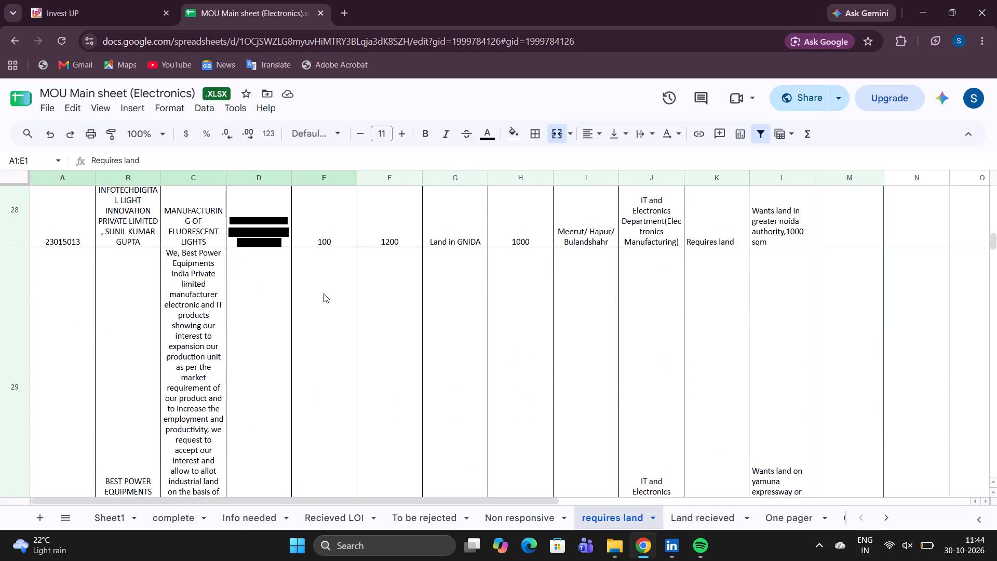
scroll(324, 293, up, 7)
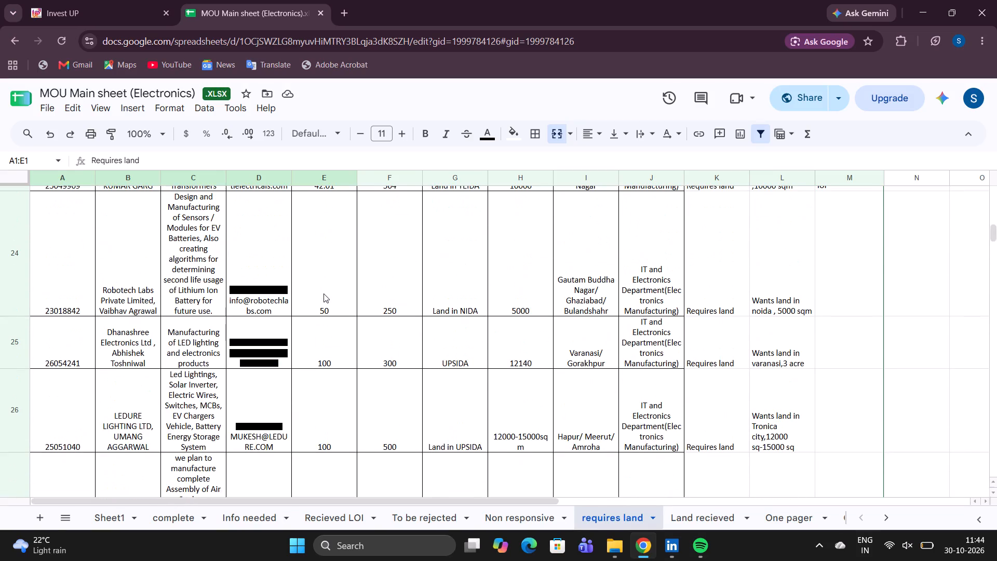
scroll(322, 295, up, 1)
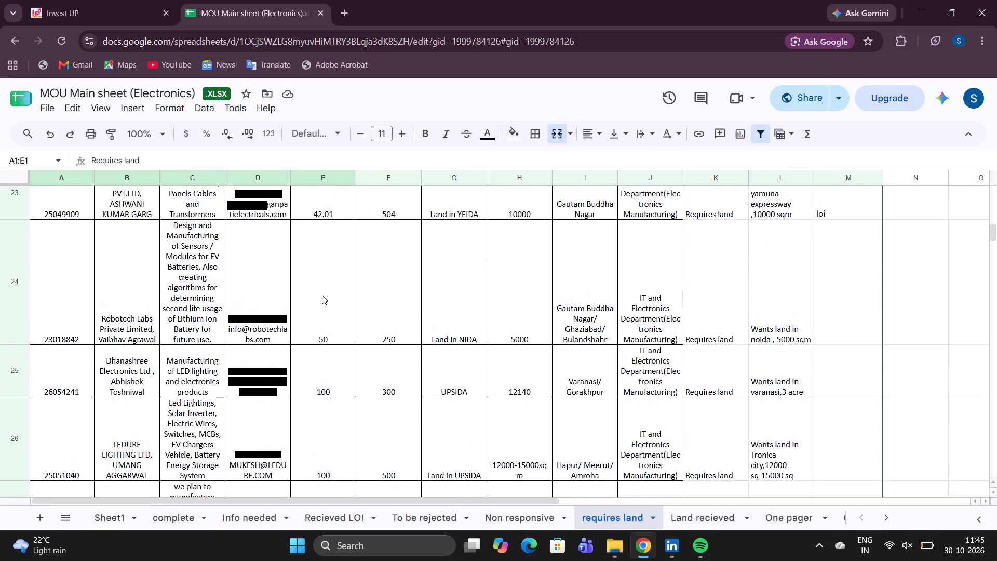
scroll(327, 280, up, 4)
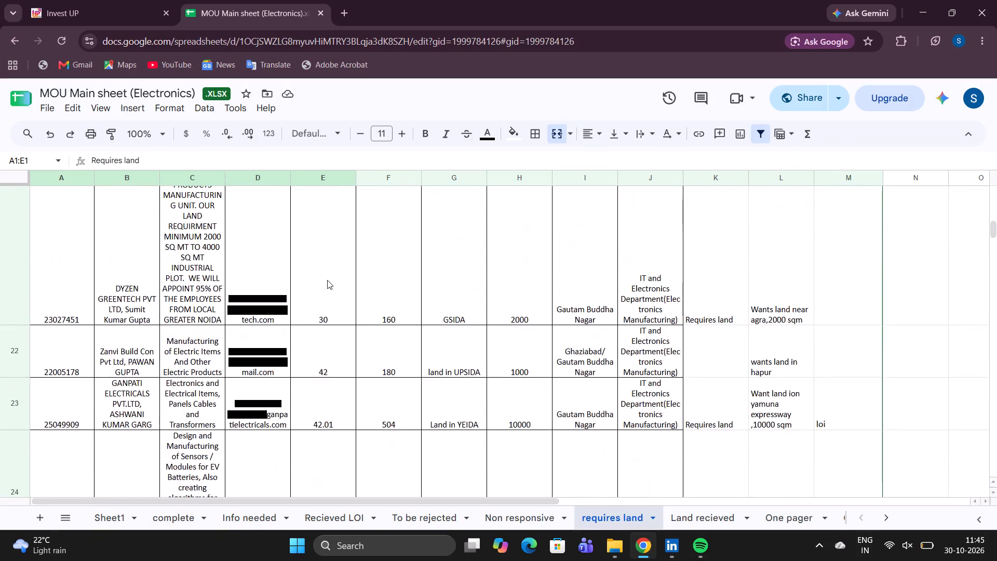
scroll(327, 280, up, 9)
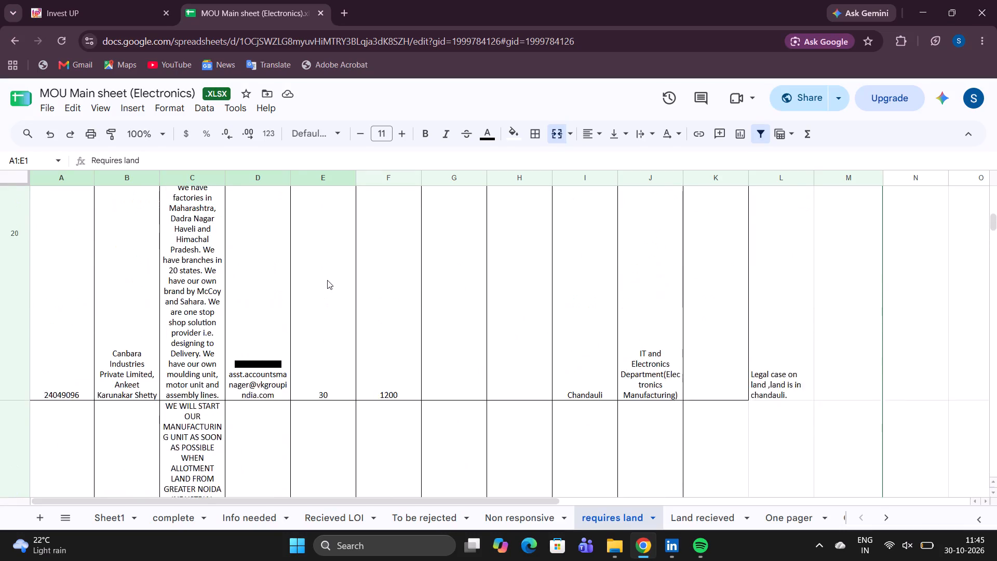
scroll(327, 280, up, 7)
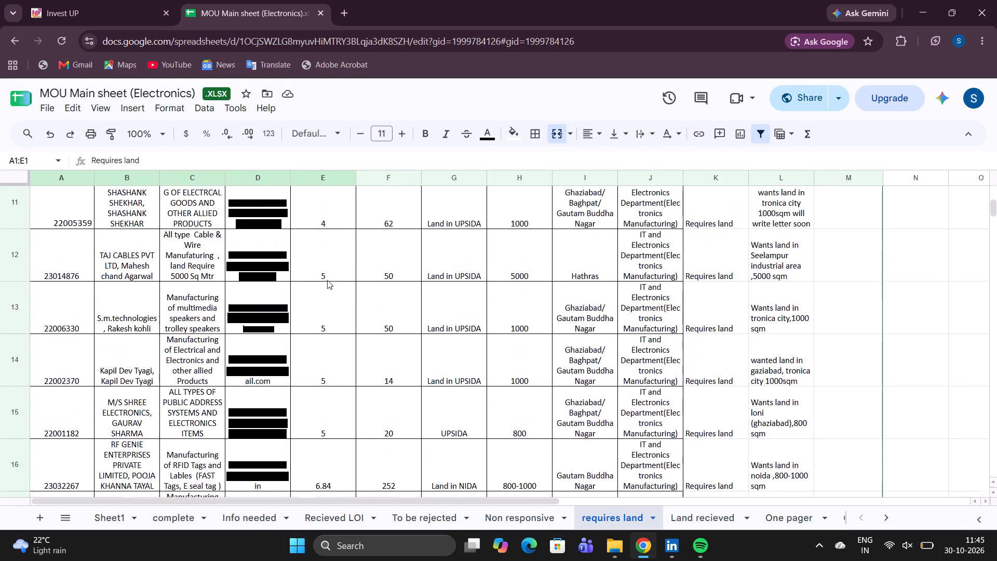
scroll(327, 280, down, 1)
scroll(327, 280, up, 1)
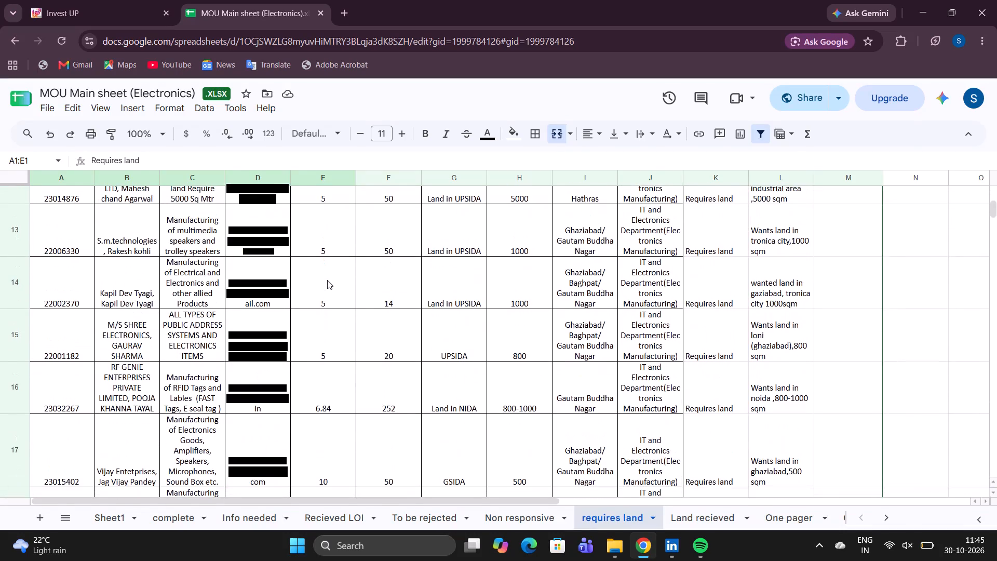
scroll(333, 195, up, 1)
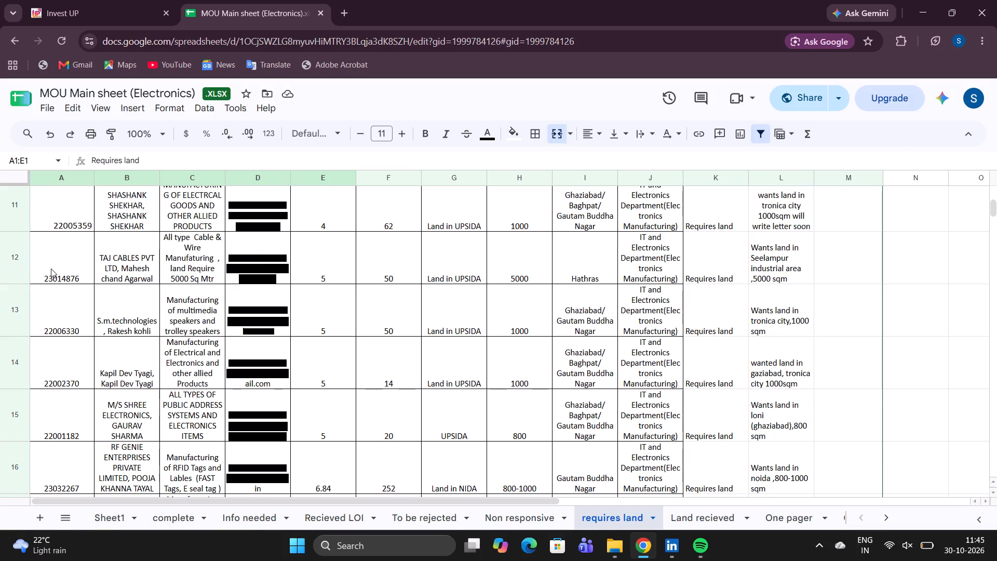
Count the companies from Taj Cables in row 12 to Brandworks Technologies in row 38 by selecting their Intent IDs.
drag(51, 269, 64, 487)
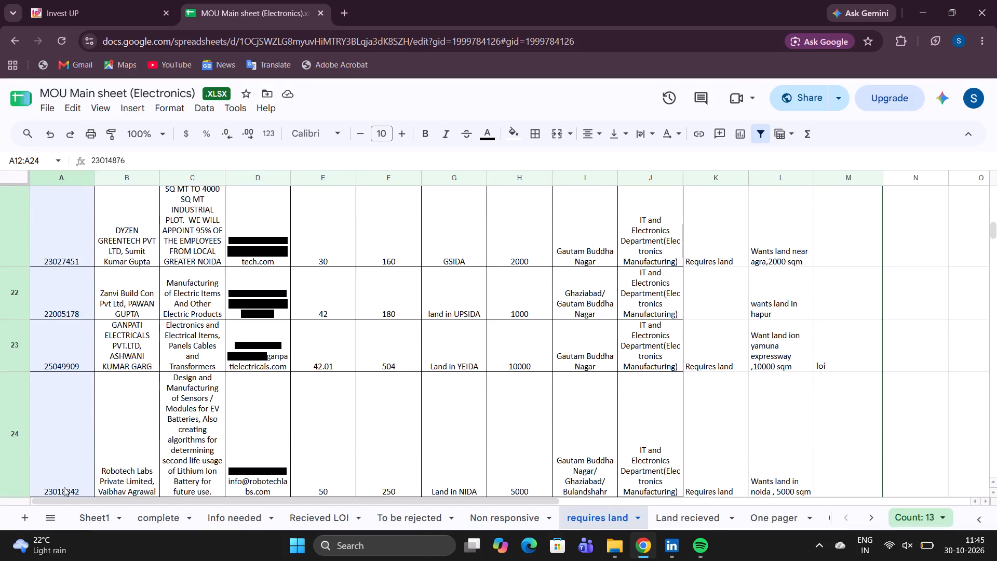
drag(64, 487, 63, 453)
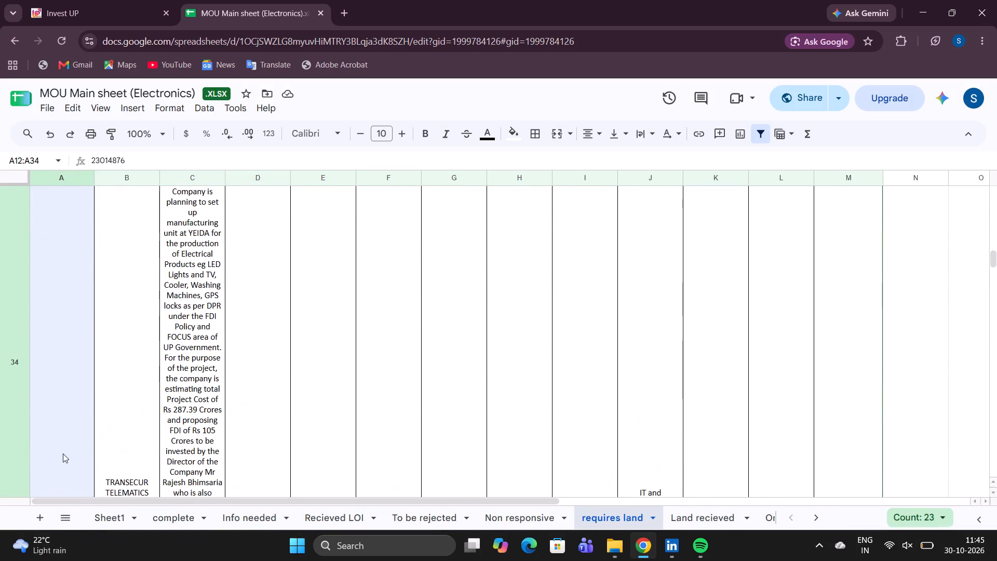
drag(63, 453, 50, 176)
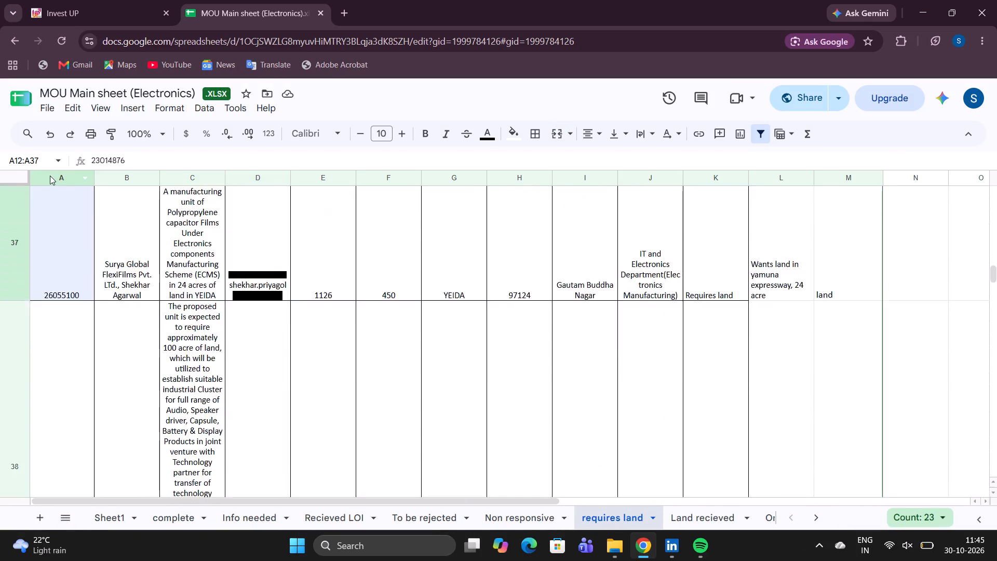
drag(50, 176, 61, 358)
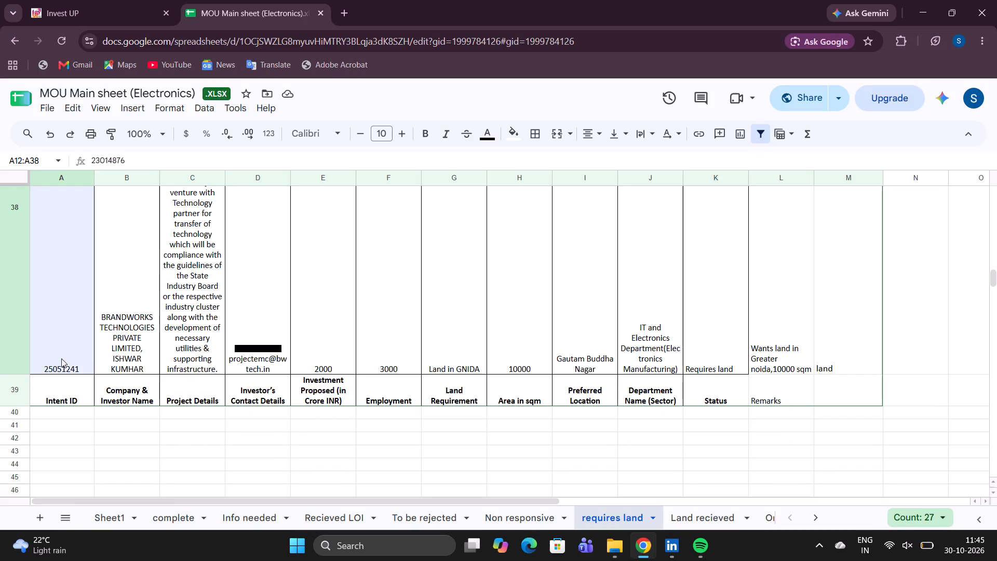
drag(61, 358, 61, 359)
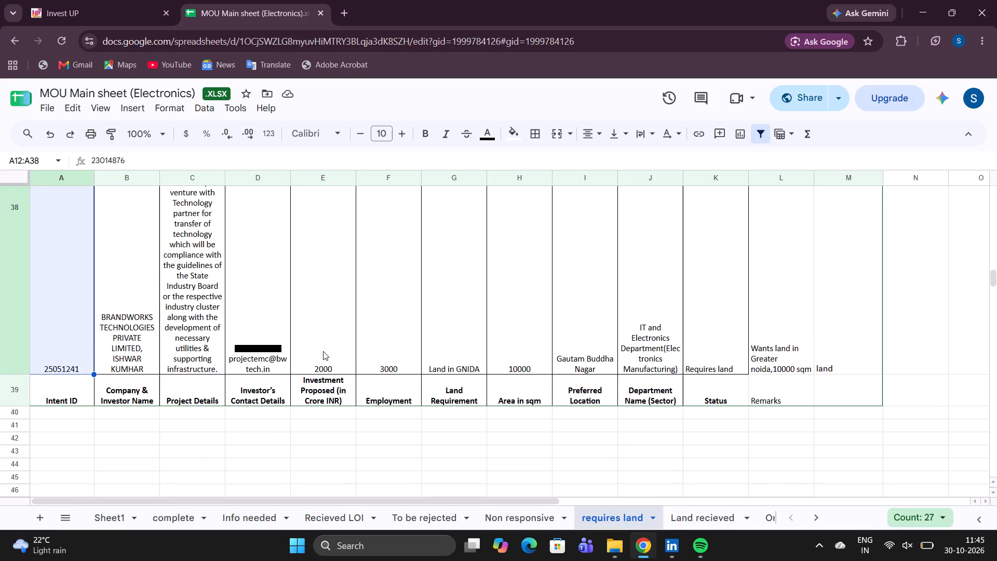
click(323, 351)
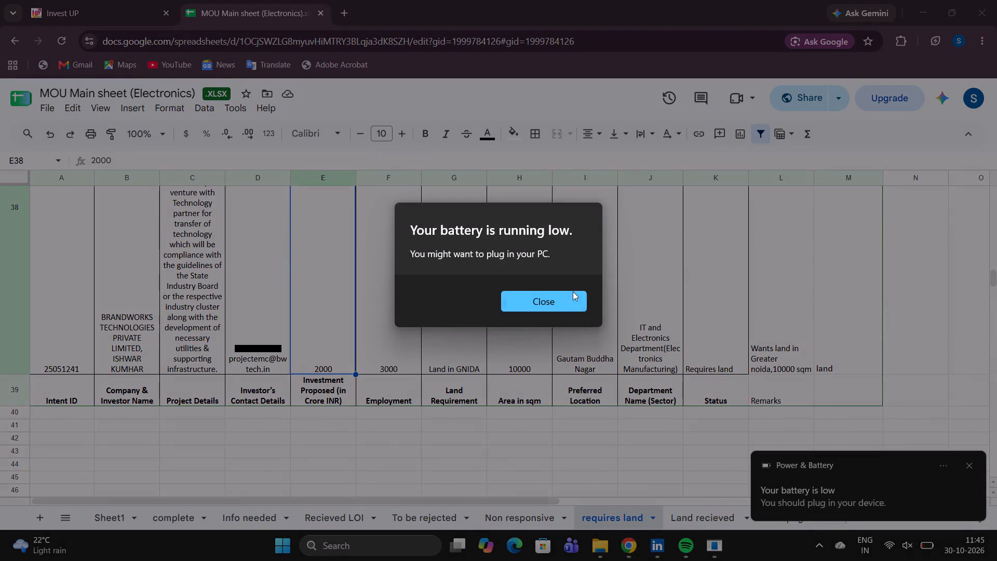
Dismiss the low-battery dialog.
click(557, 301)
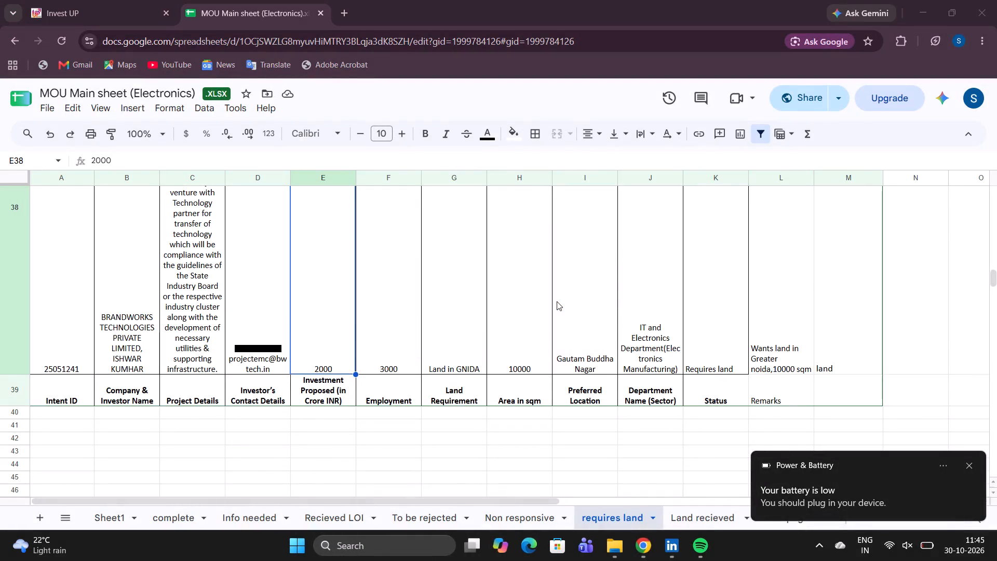
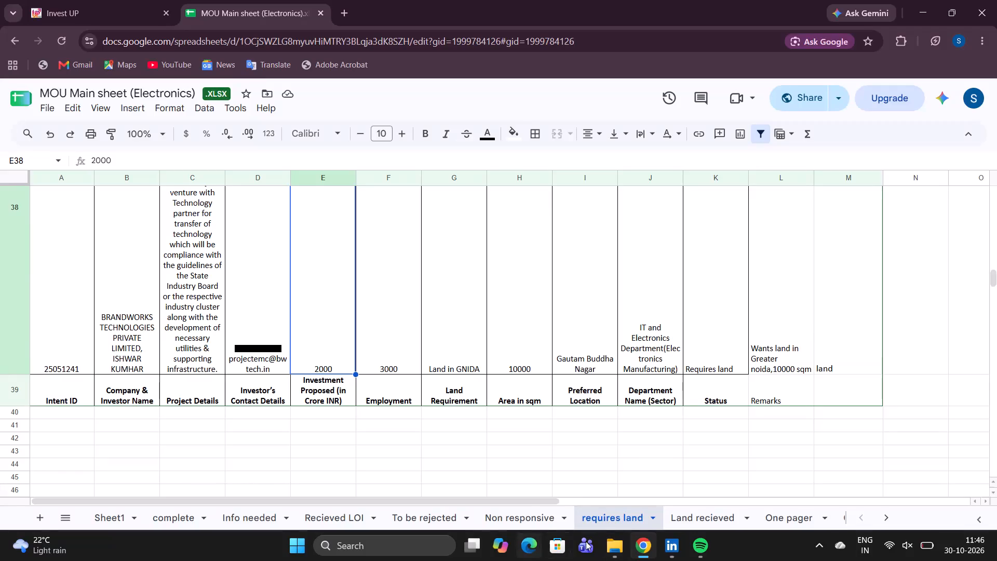
Open the Krayon Infotech one pager from the ONE PAGER 1.0 folder in Word, review its MoU details and company overview, and return to the MOU sheet.
click(613, 553)
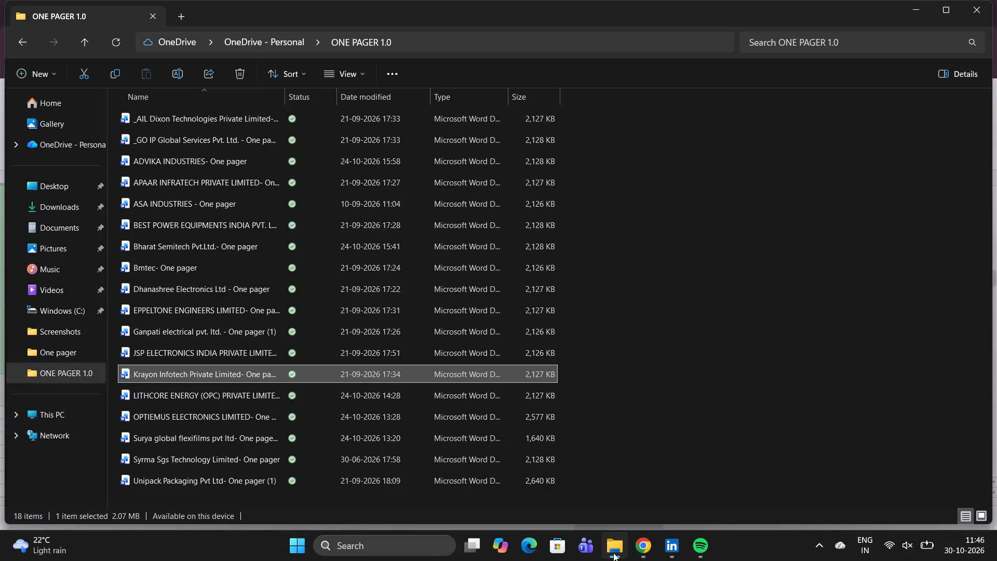
double_click(242, 376)
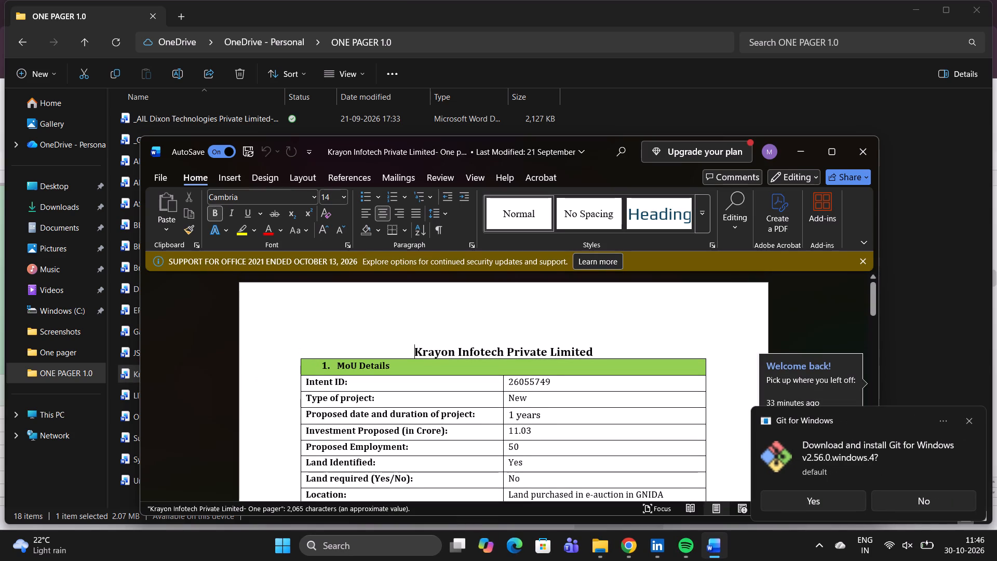
click(822, 149)
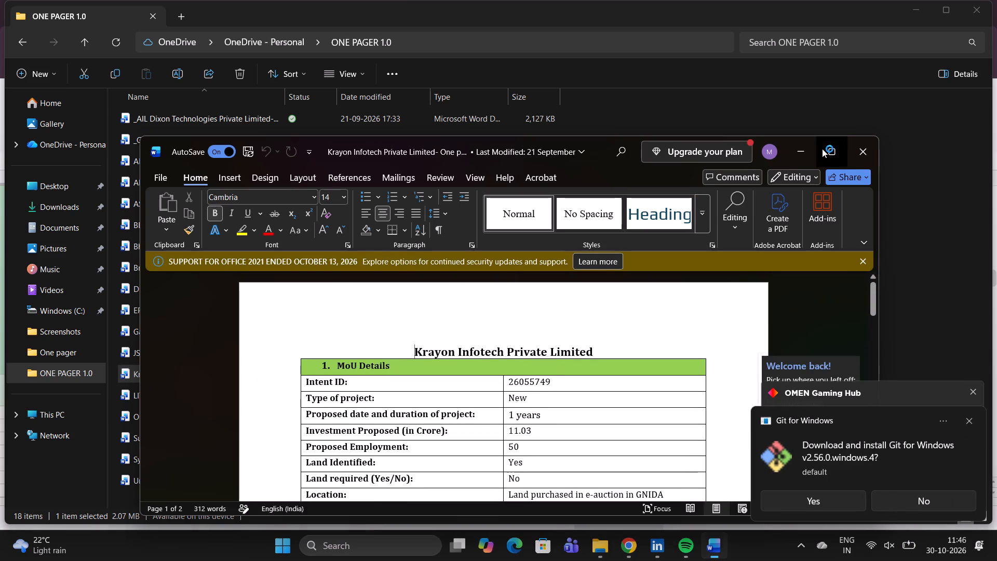
scroll(598, 319, down, 1)
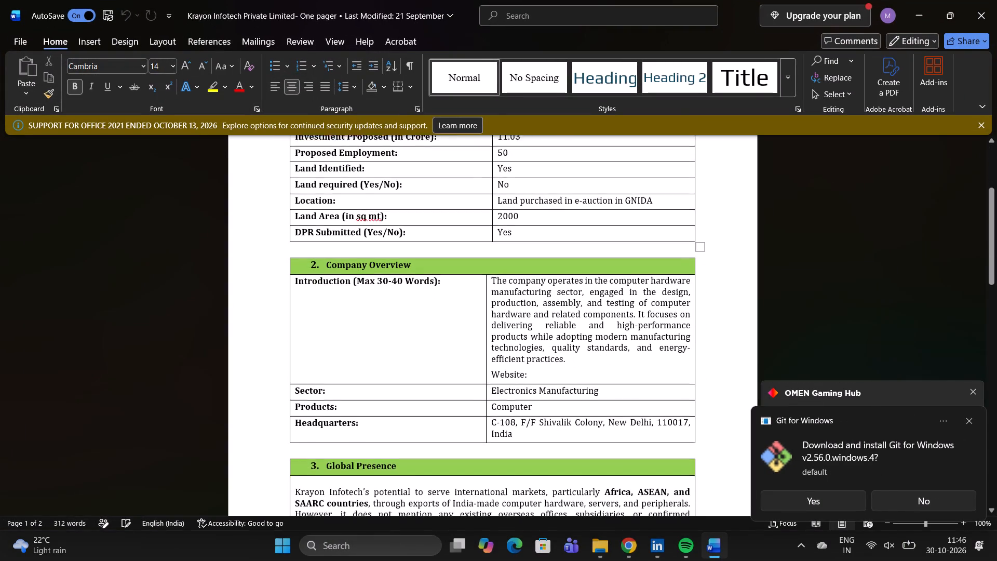
scroll(598, 319, down, 1)
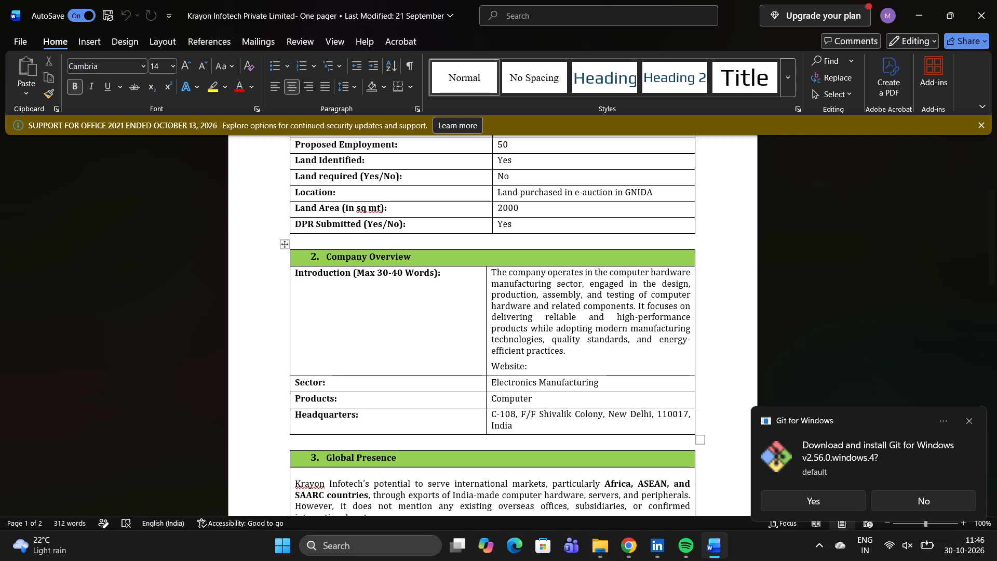
scroll(502, 405, up, 2)
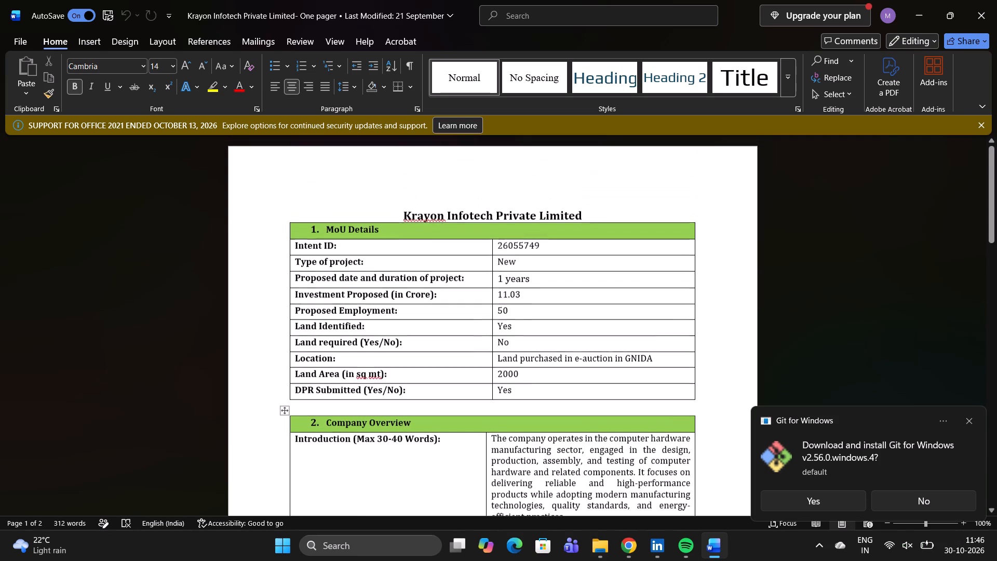
scroll(502, 405, up, 1)
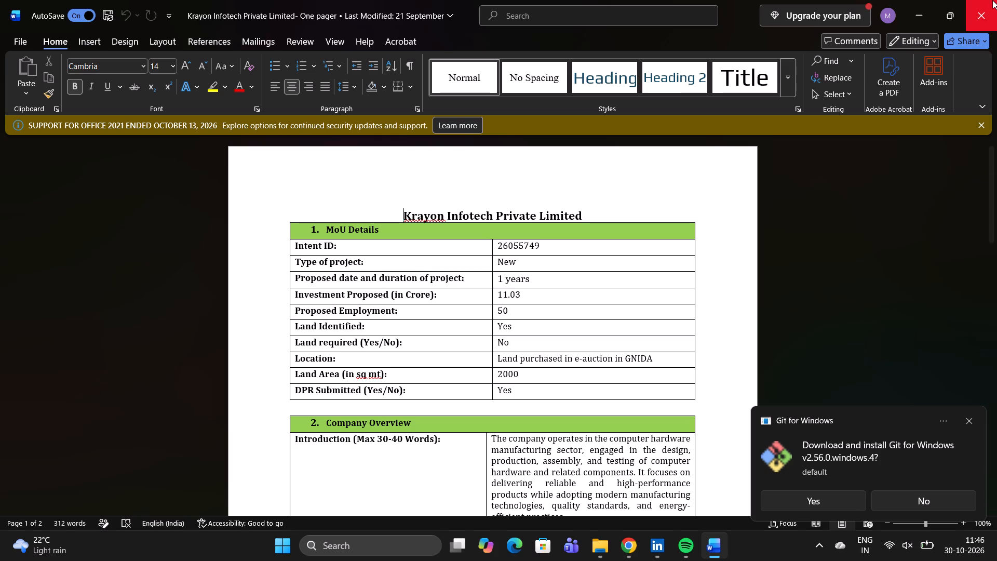
click(914, 12)
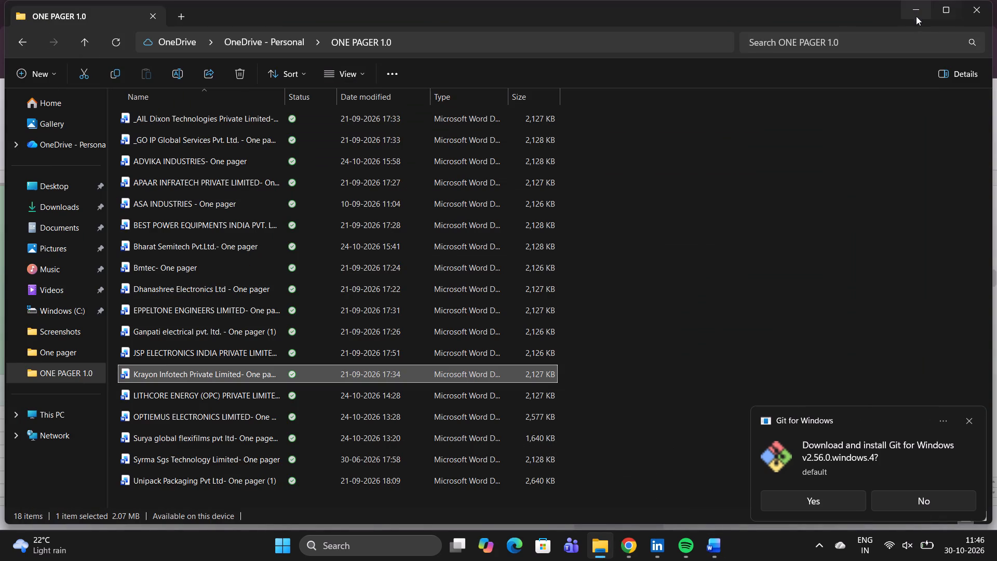
click(915, 12)
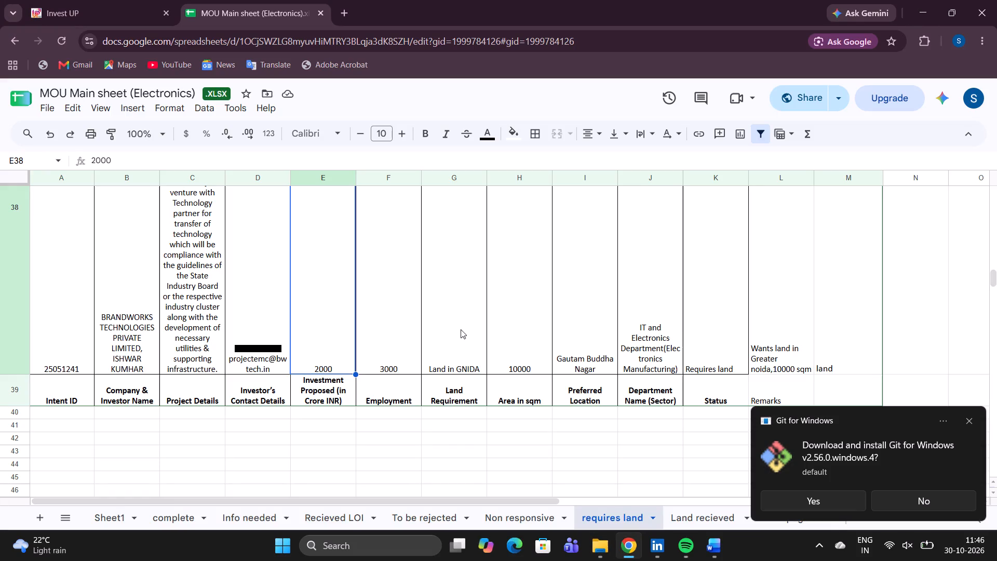
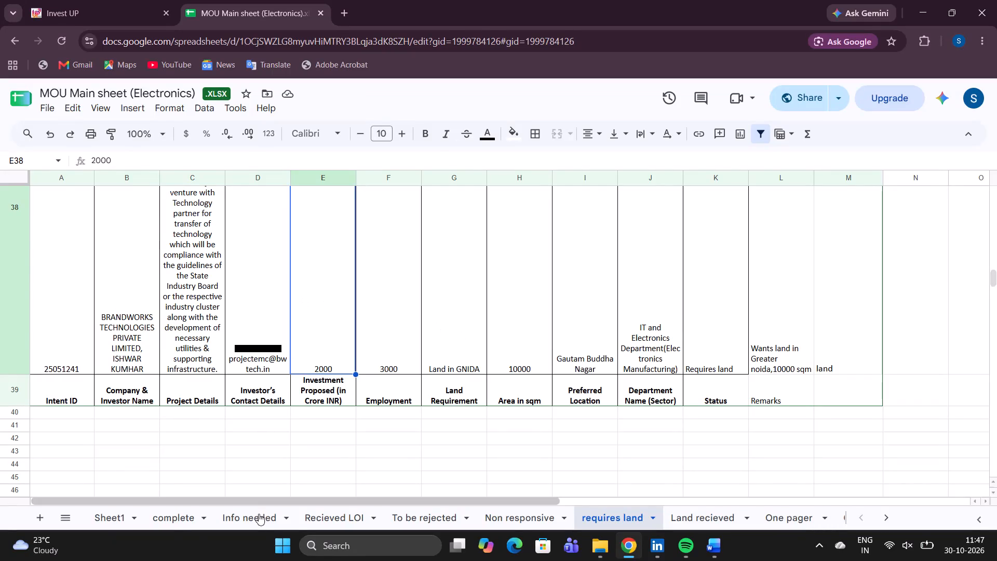
Open the Info needed sheet and review its first company entries, including their project details, investment figures and remarks.
click(259, 514)
scroll(219, 265, up, 11)
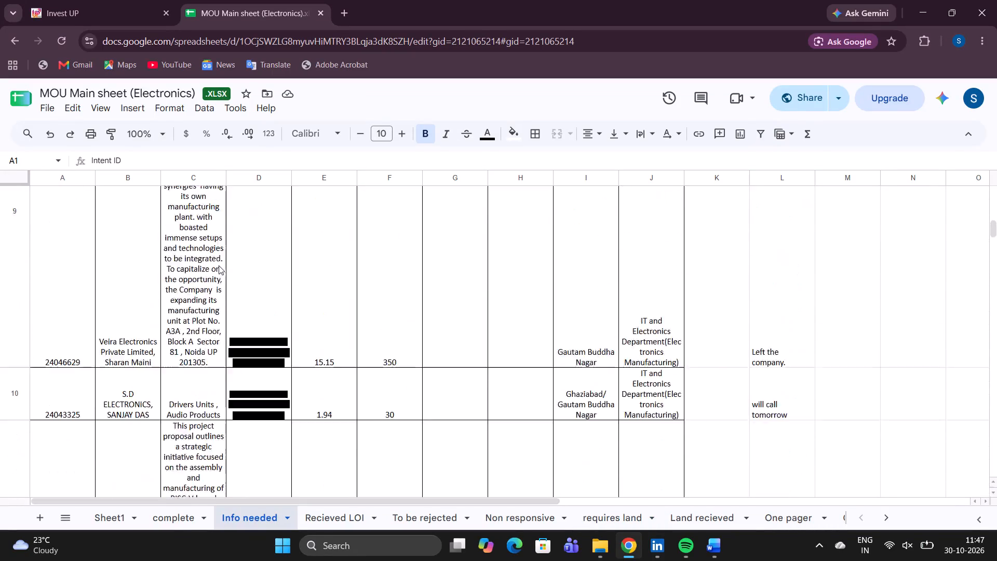
scroll(219, 265, up, 10)
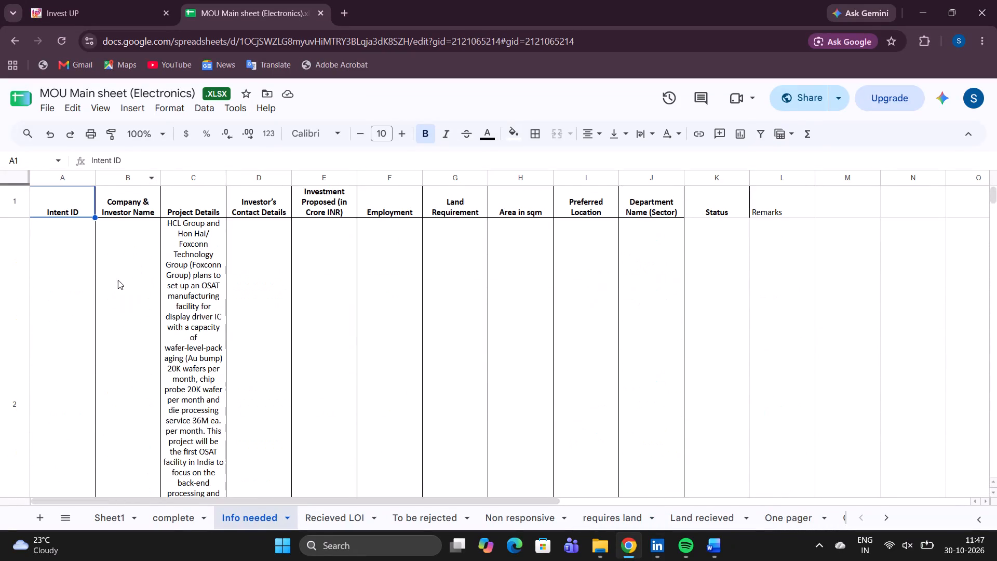
scroll(165, 279, down, 3)
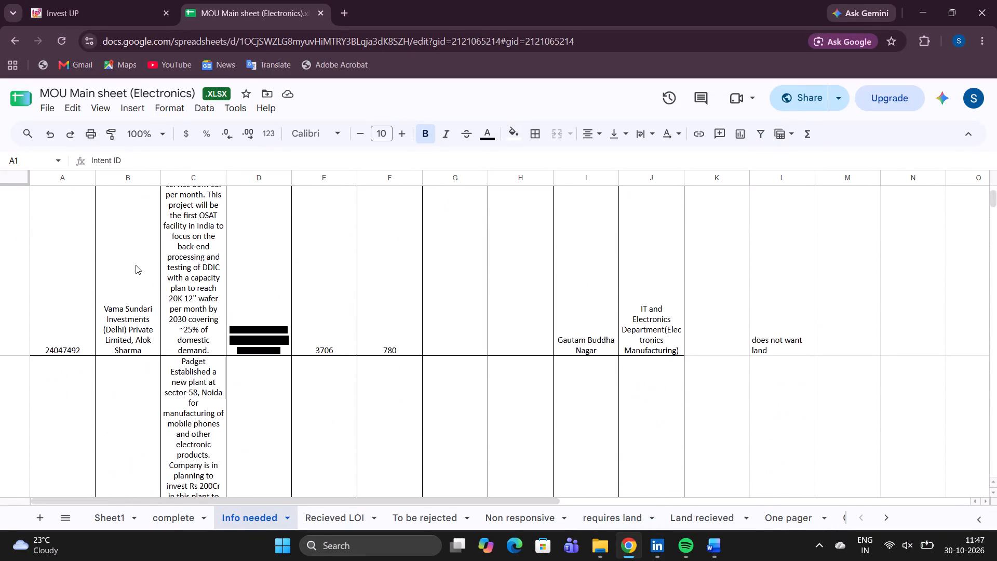
scroll(133, 263, down, 4)
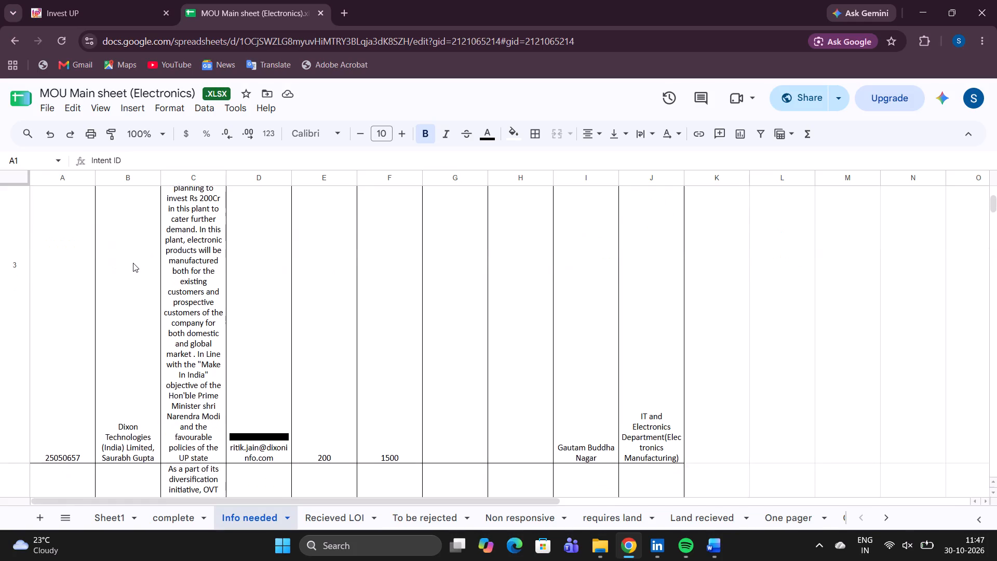
scroll(133, 263, down, 2)
scroll(133, 263, up, 3)
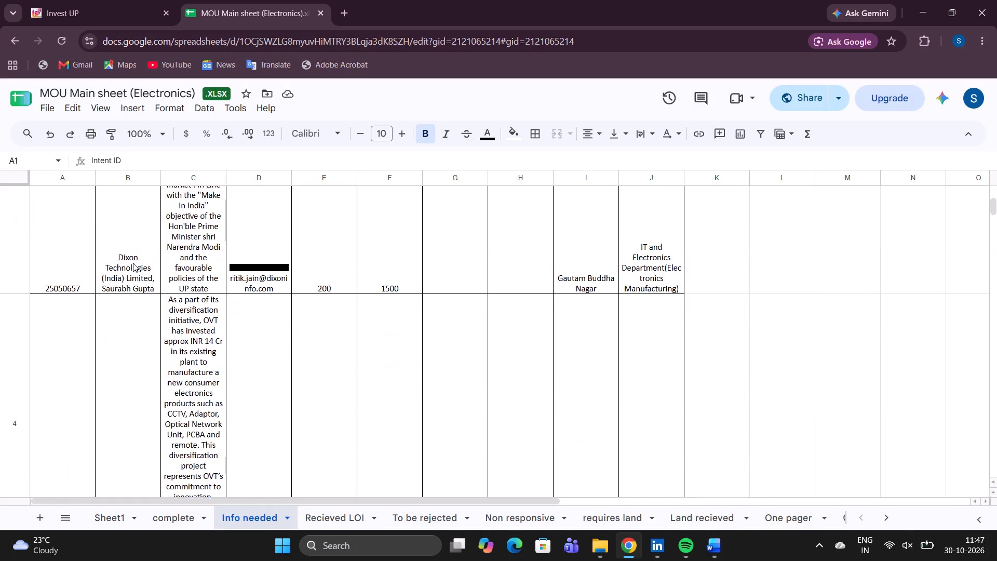
scroll(133, 263, up, 6)
scroll(133, 263, down, 1)
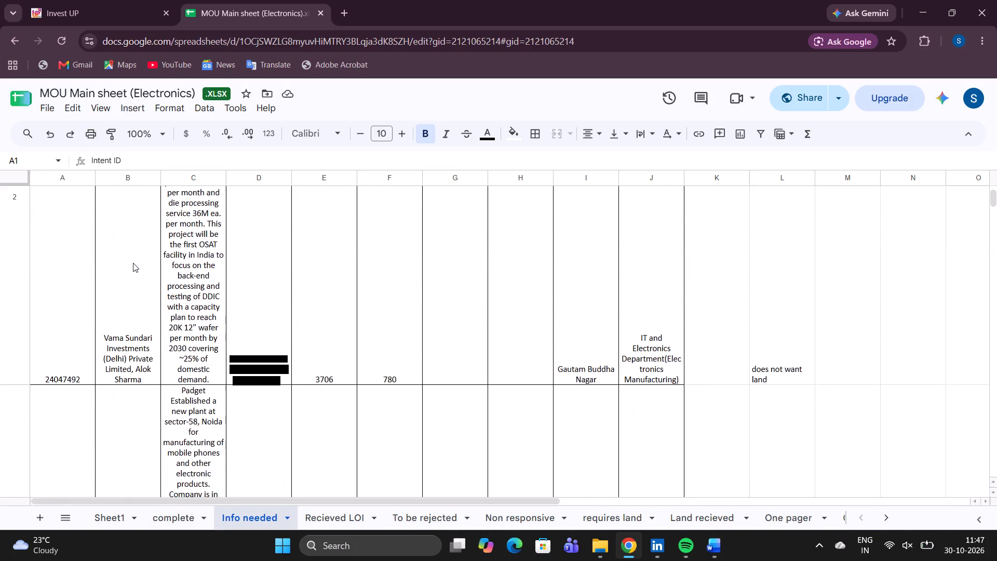
scroll(133, 263, down, 2)
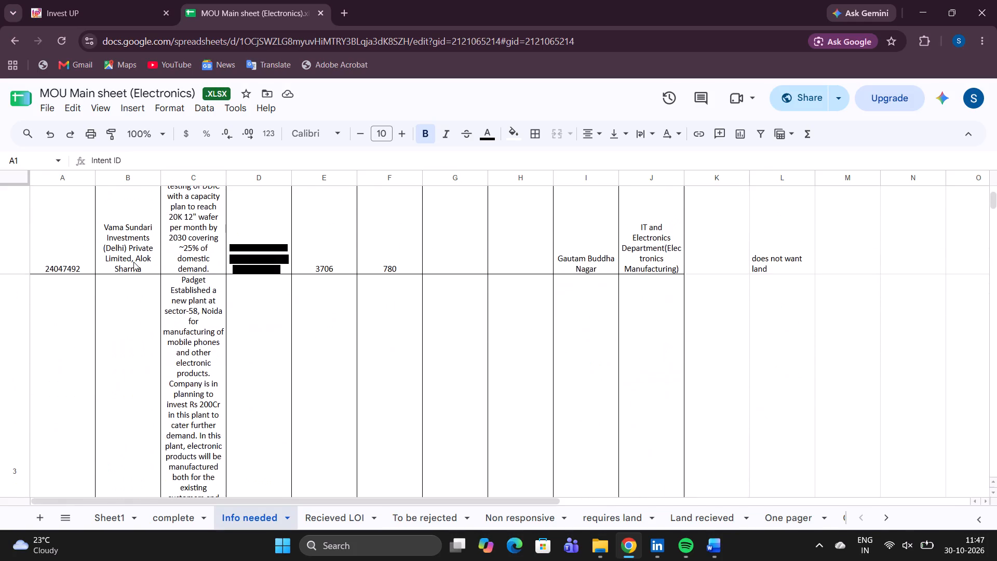
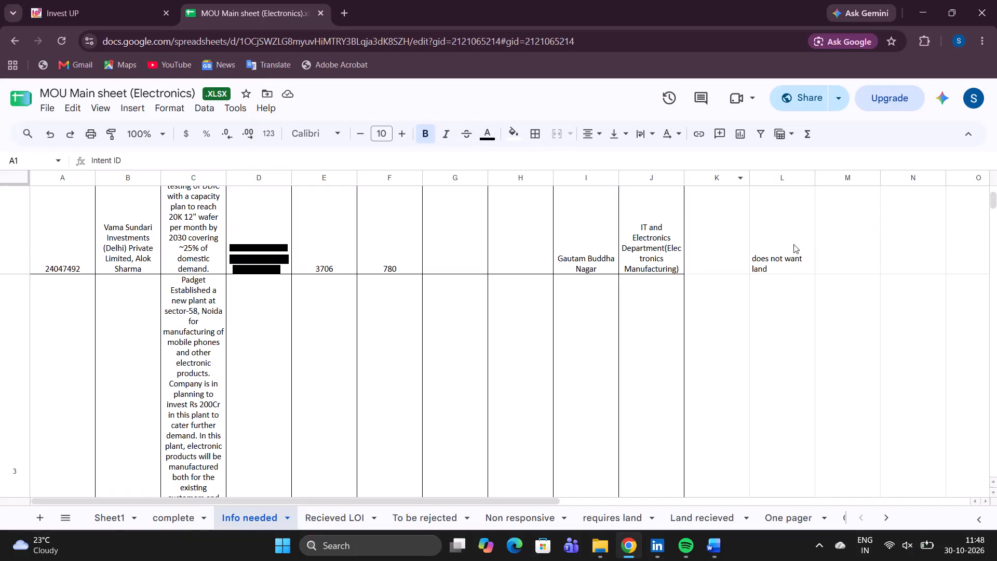
Enter "no" in column M of row 2 for Vama Sundari Investments on the Info needed sheet.
click(834, 251)
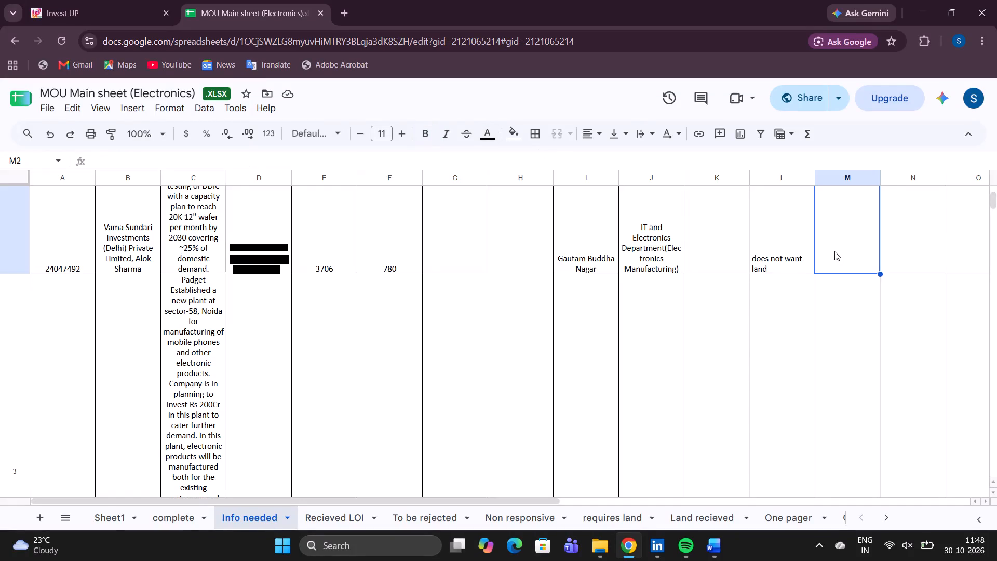
text(no)
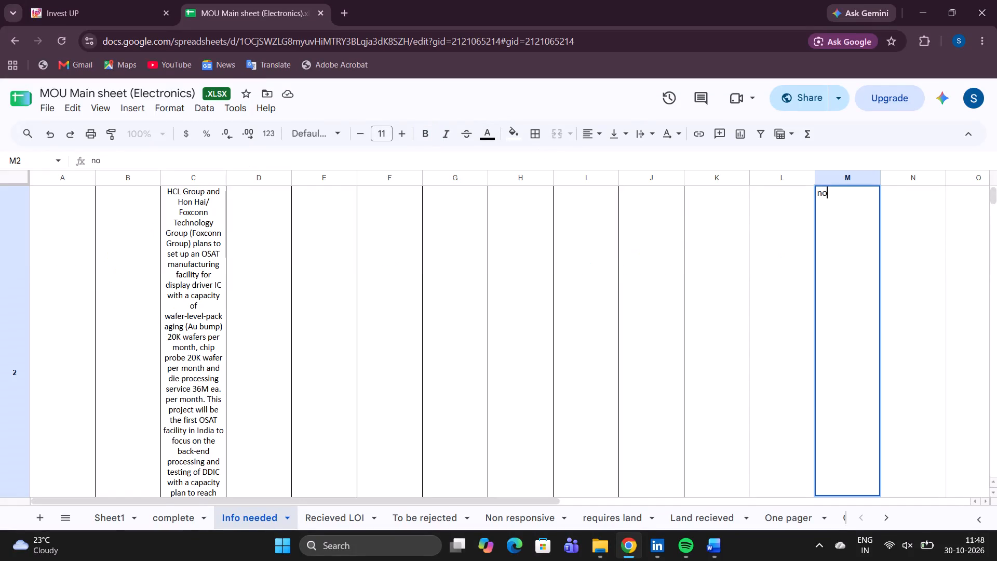
key(Down)
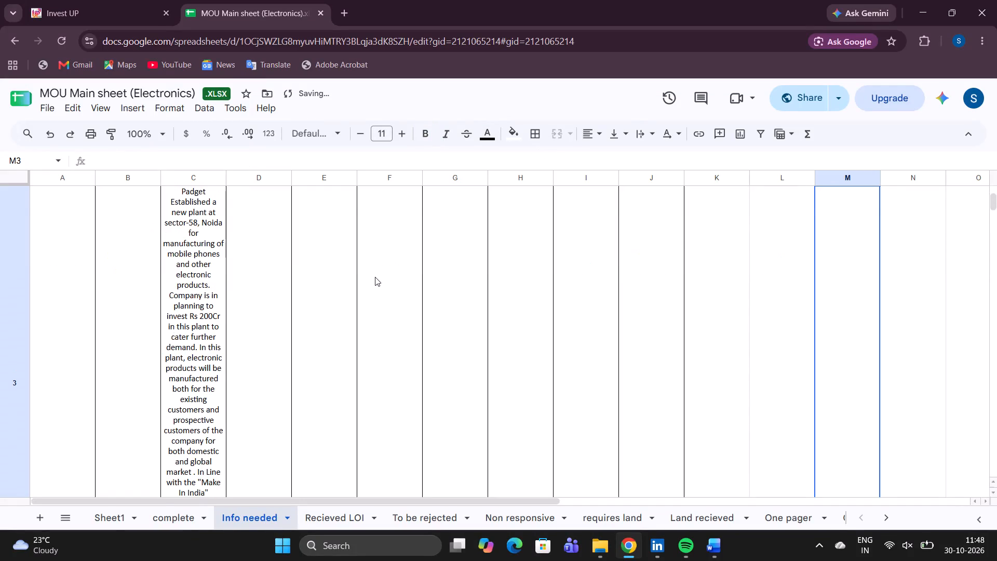
scroll(375, 277, up, 6)
scroll(375, 277, down, 2)
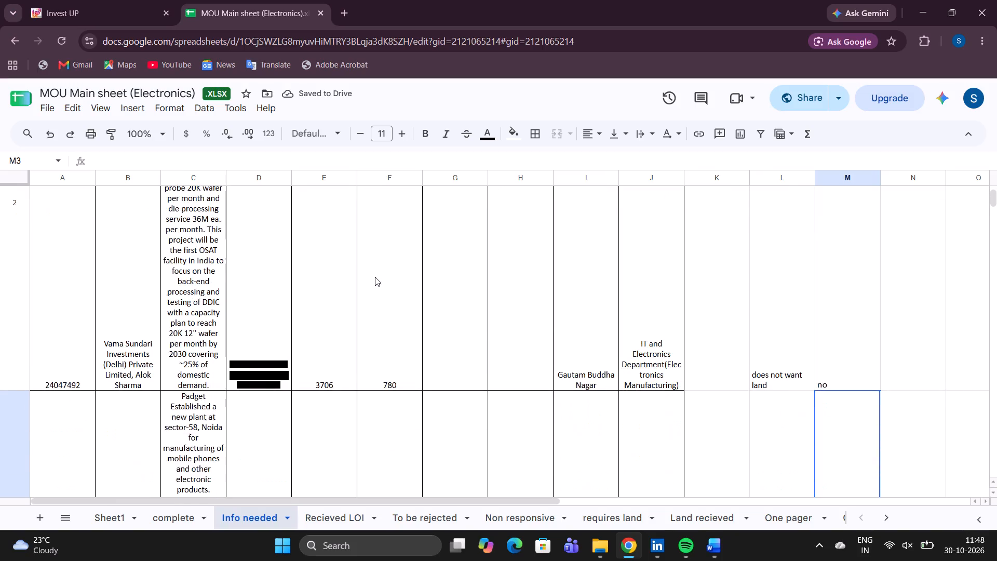
Enter "no" in column M of row 3 for the Dixon Technologies entry with intent ID 25050657.
scroll(375, 277, down, 4)
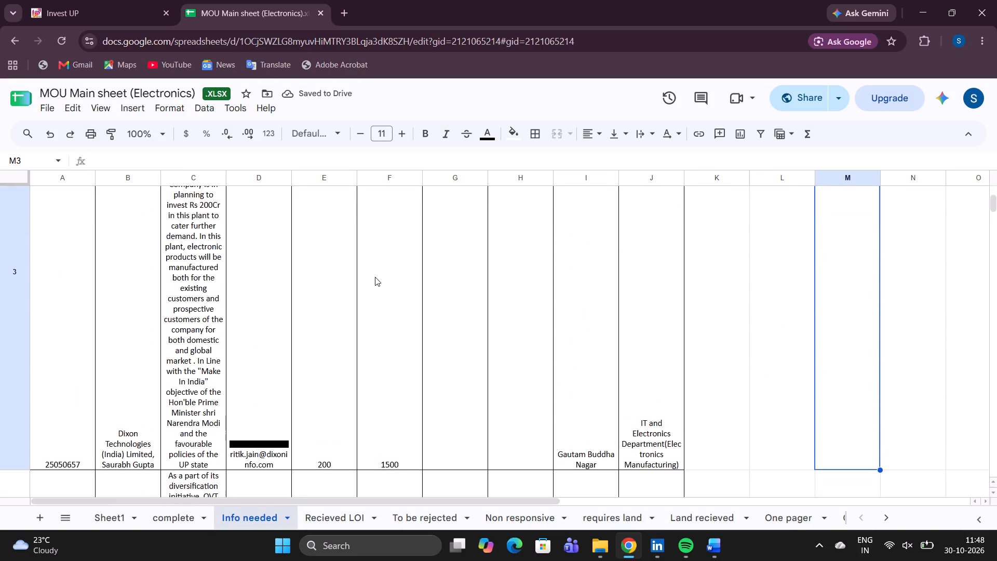
scroll(375, 277, down, 1)
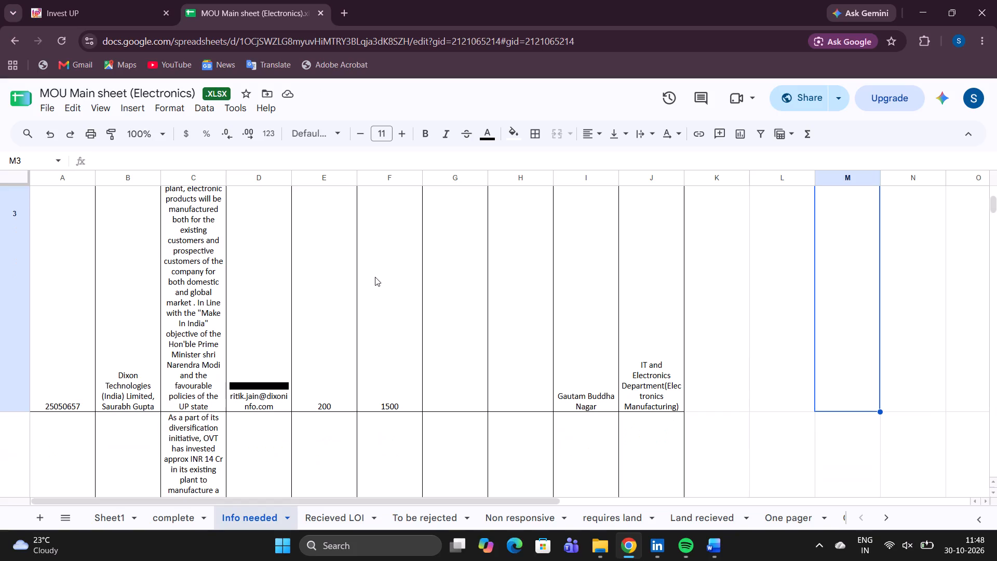
click(848, 342)
key(n)
key(Down)
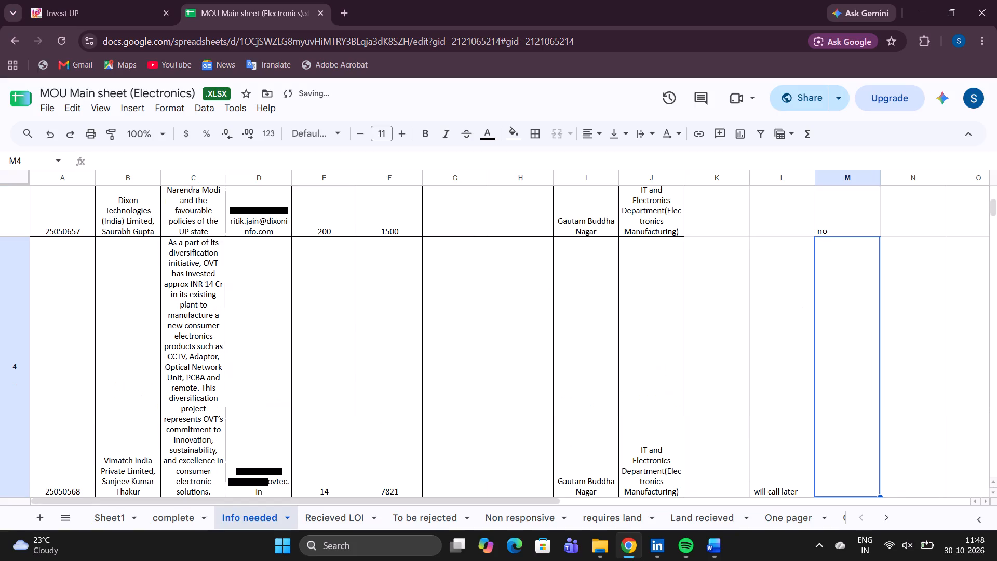
Leave Vimatch India's column M blank and enter "no" in M5 for the Dixon Technologies entry with intent ID 25050464.
scroll(550, 433, down, 1)
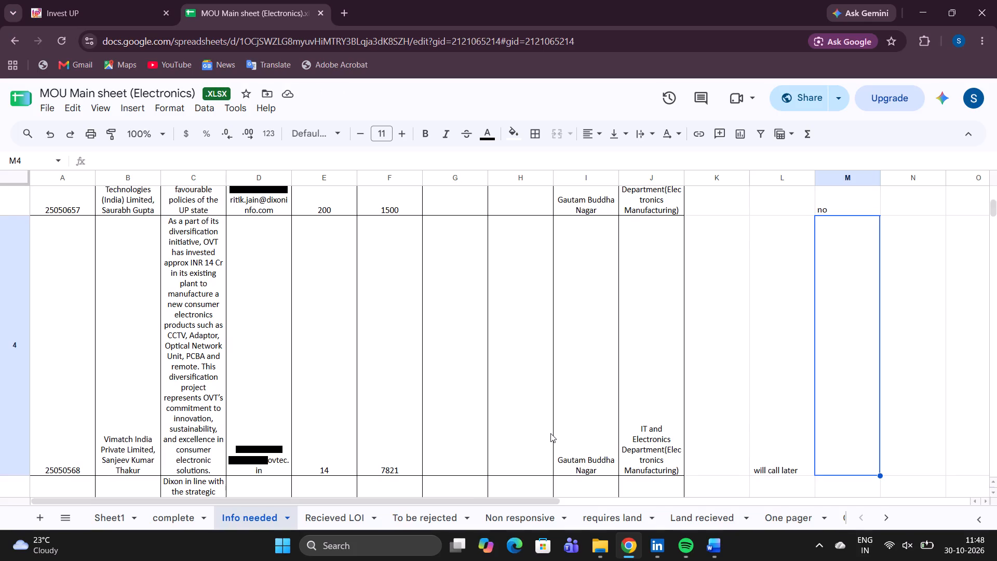
scroll(204, 367, down, 2)
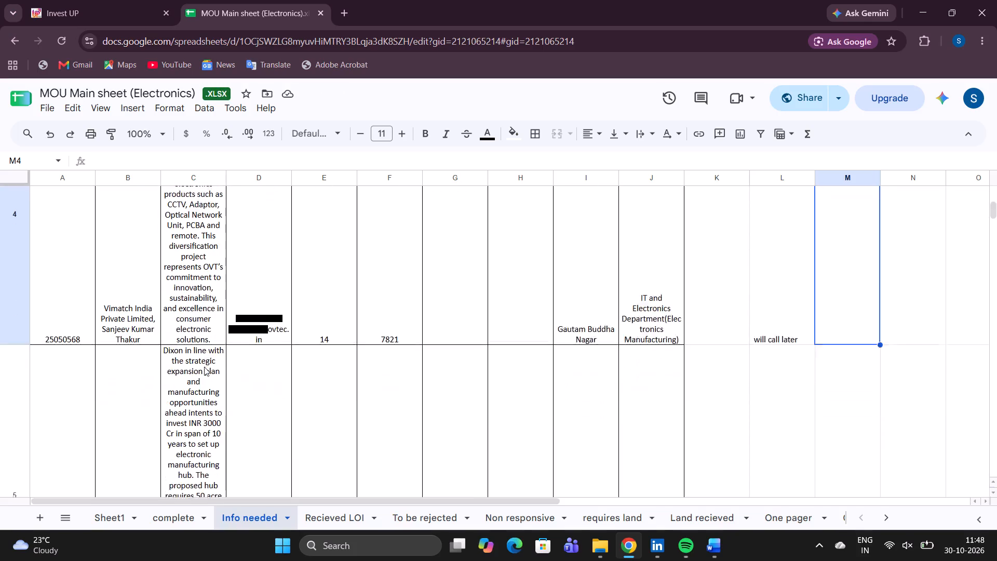
scroll(204, 367, down, 4)
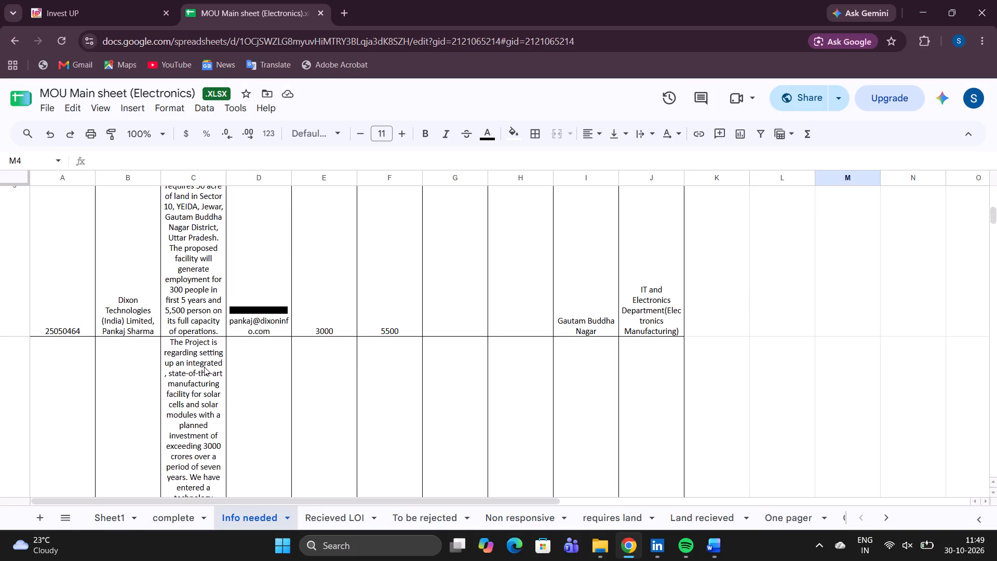
click(854, 246)
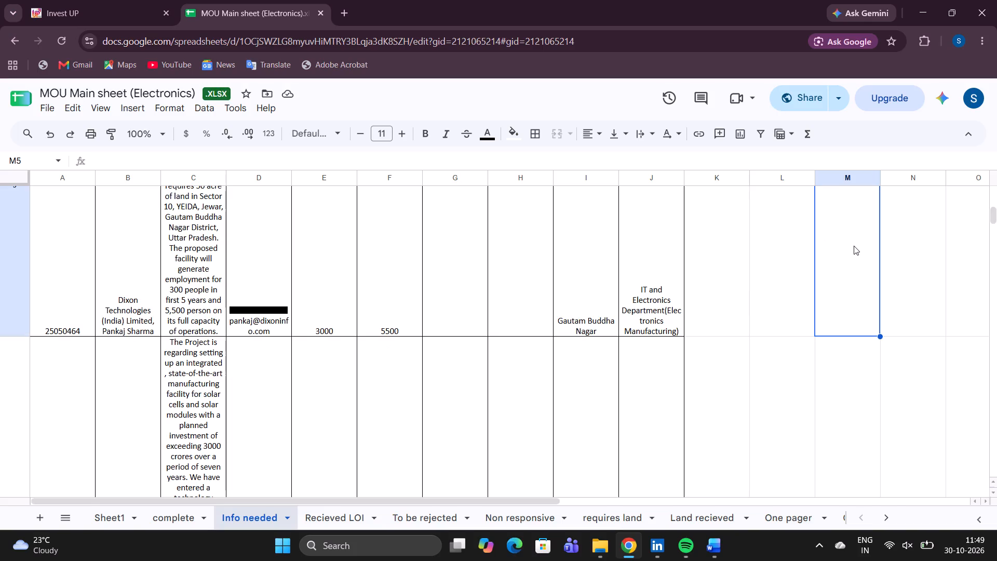
text(no)
key(Down)
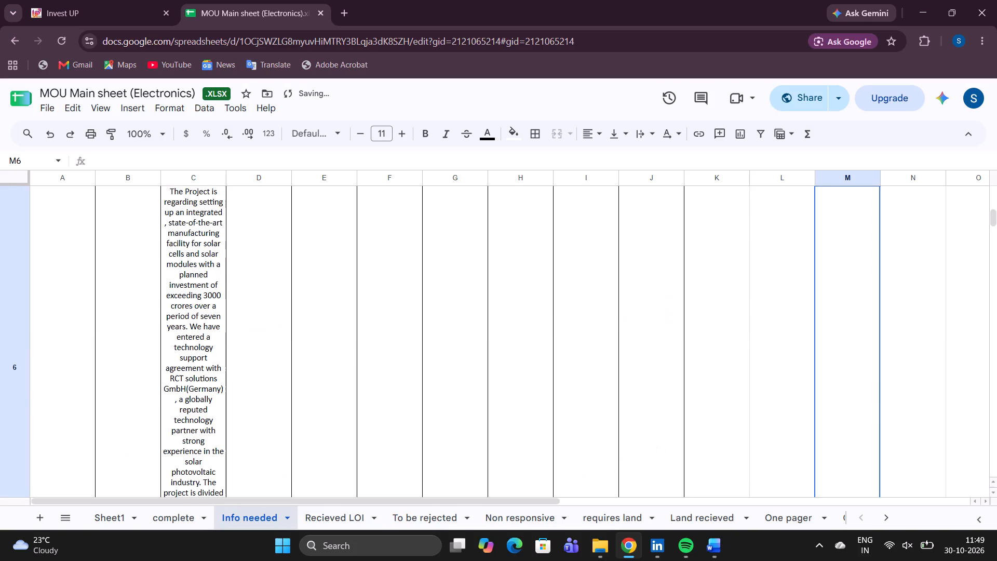
Review the project details and remarks of the LNK Green Energy and Frog Cellsat entries in rows 6 and 7.
scroll(560, 287, down, 1)
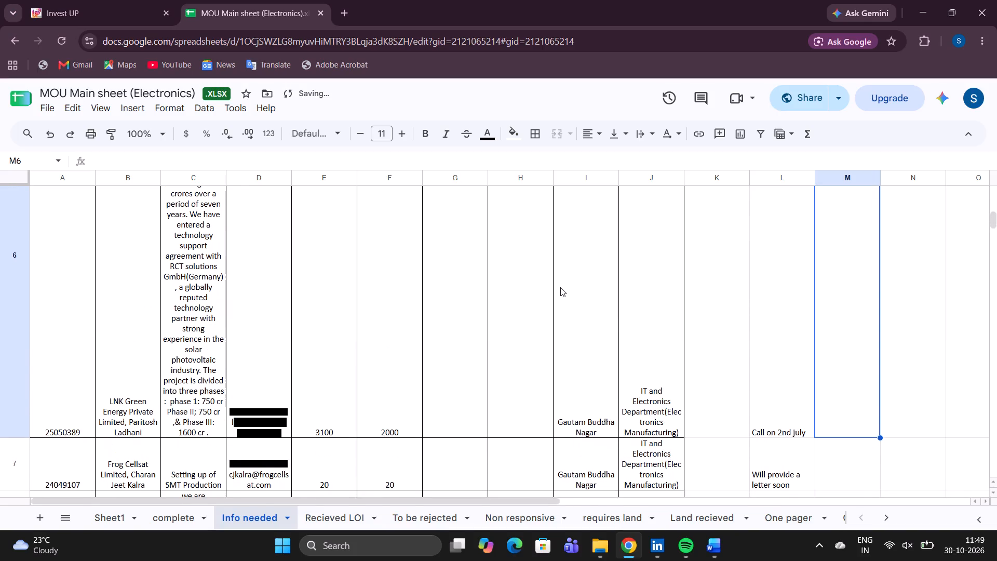
scroll(560, 287, down, 1)
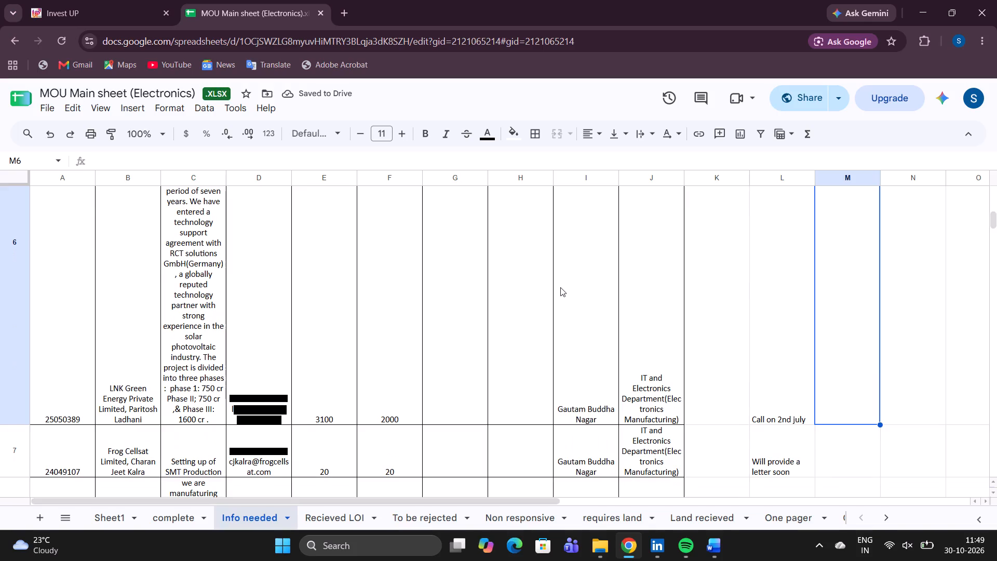
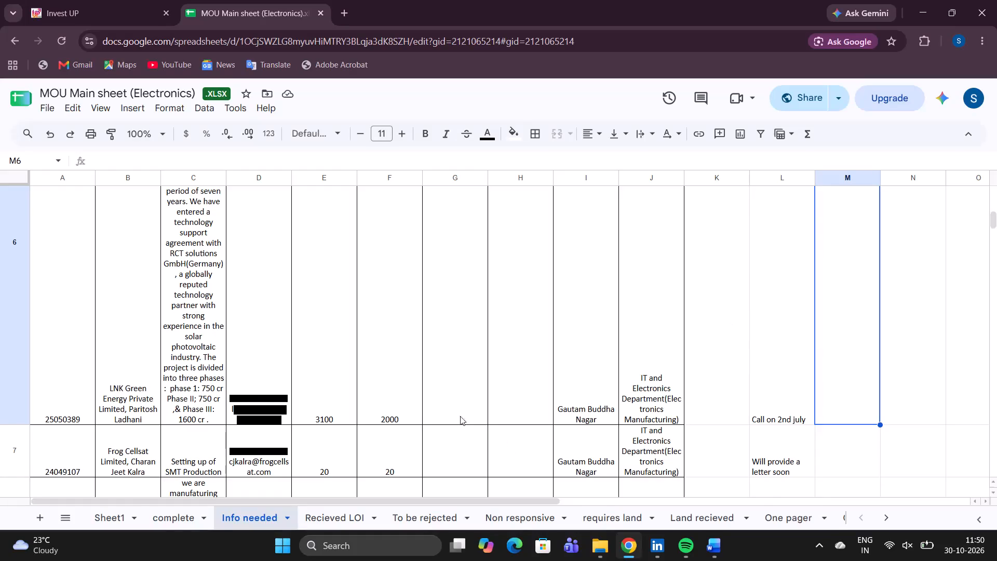
Leave LNK Green Energy's column M blank and enter "no" in M7 for Frog Cellsat Limited.
scroll(410, 402, down, 2)
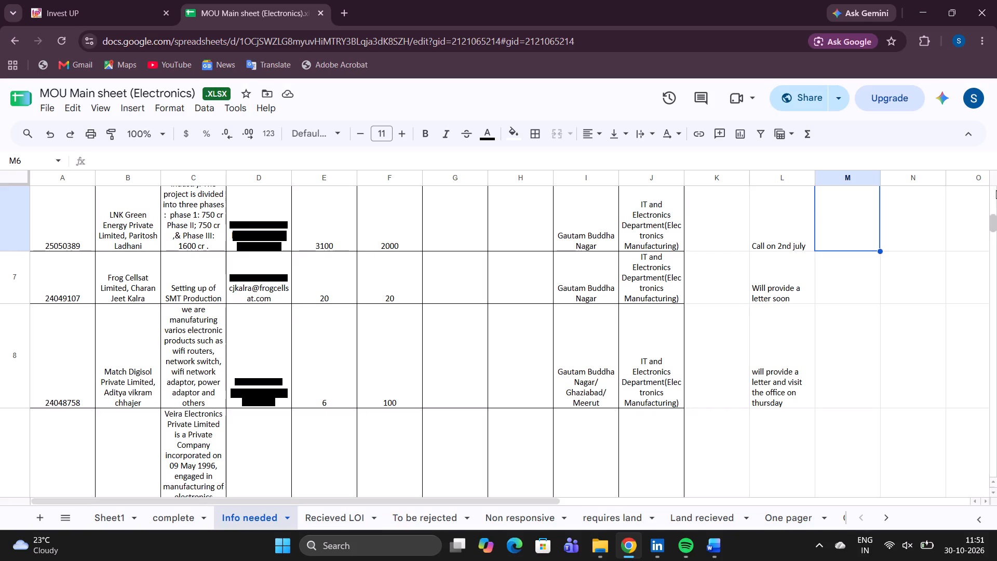
click(835, 282)
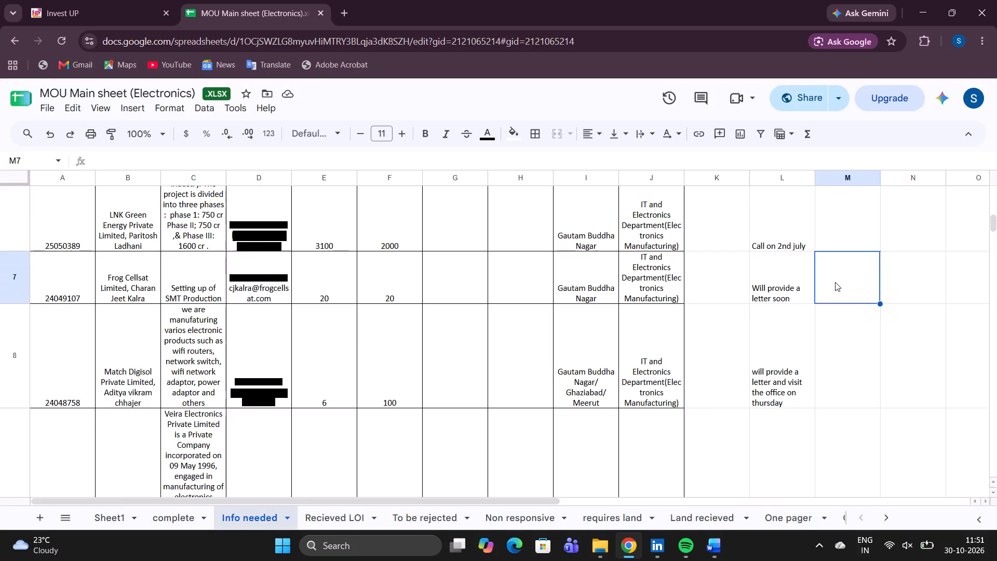
key(n)
key(o)
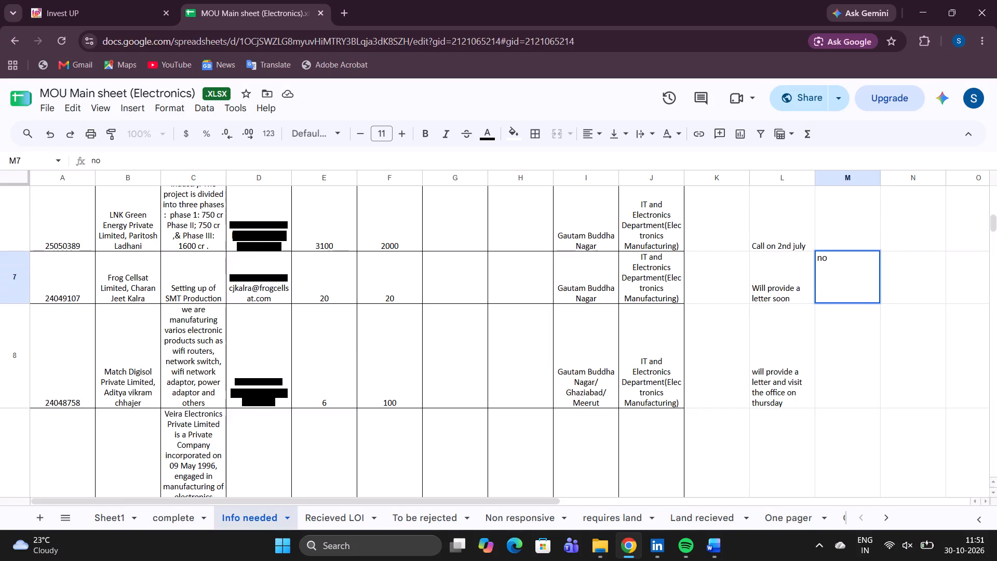
key(Down)
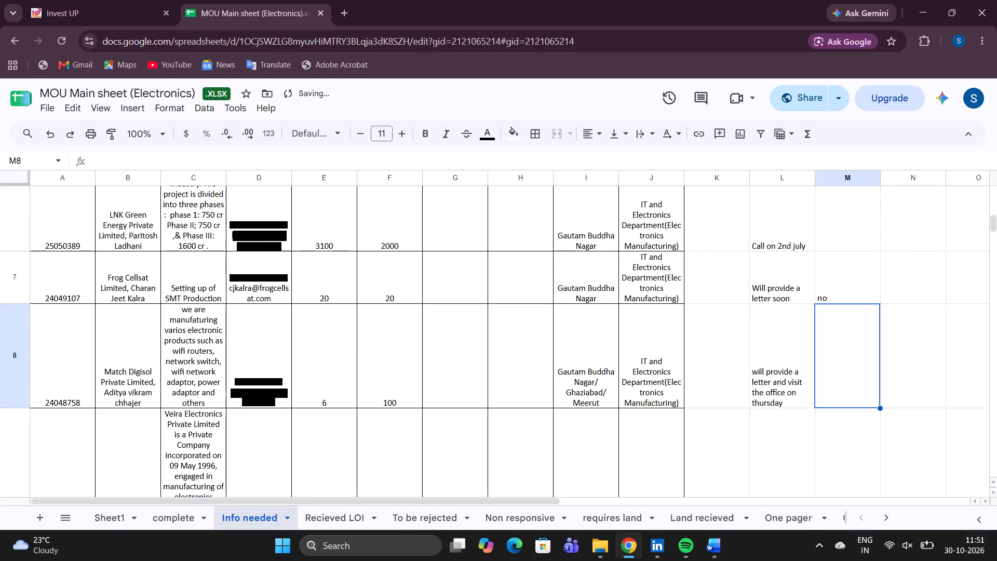
Enter "no" in column M of row 8 for Match Digisol Private Limited.
scroll(584, 345, down, 1)
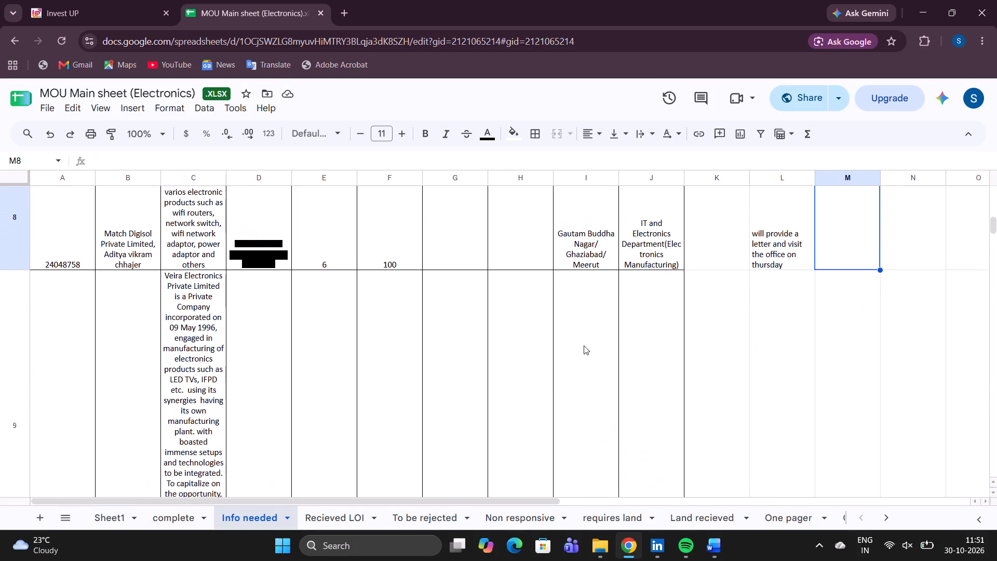
scroll(584, 345, down, 1)
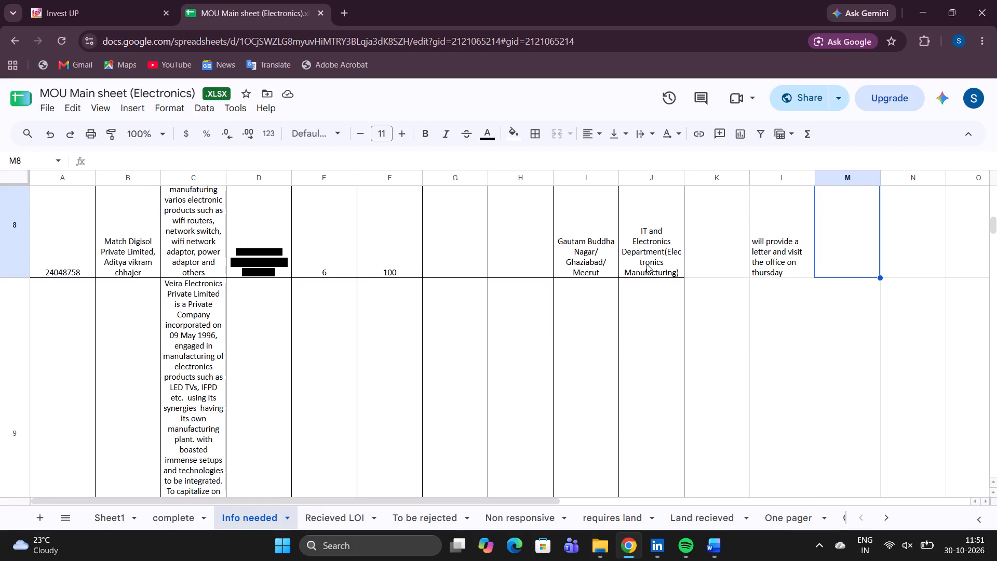
key(n)
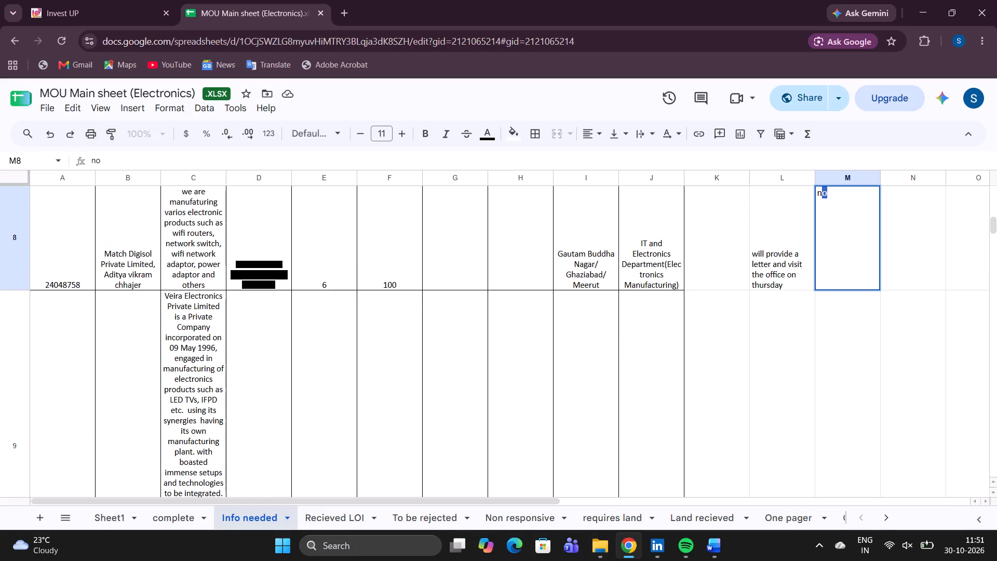
key(o)
key(Down)
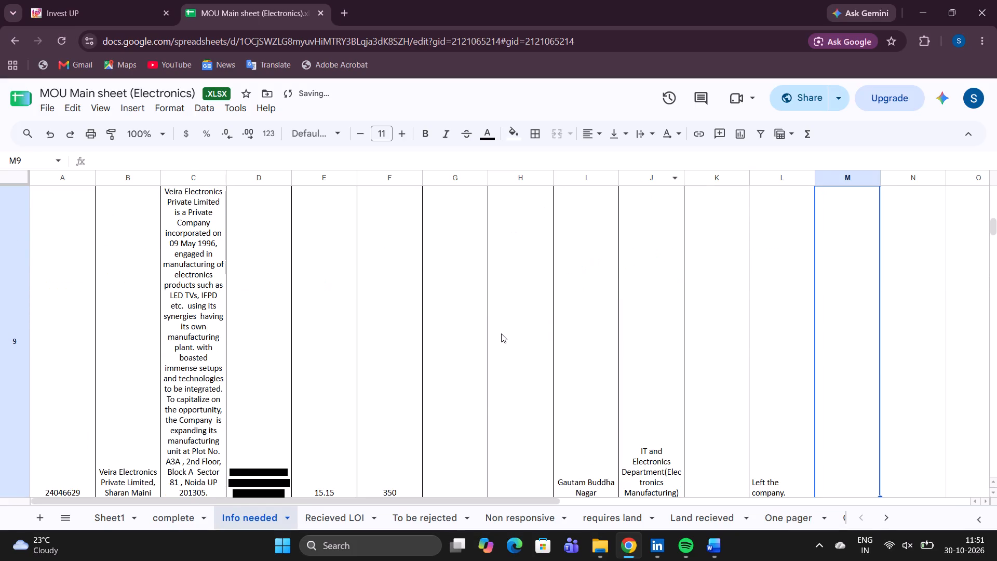
Enter "no" in column M of row 9 for Veira Electronics Private Limited.
scroll(501, 333, down, 1)
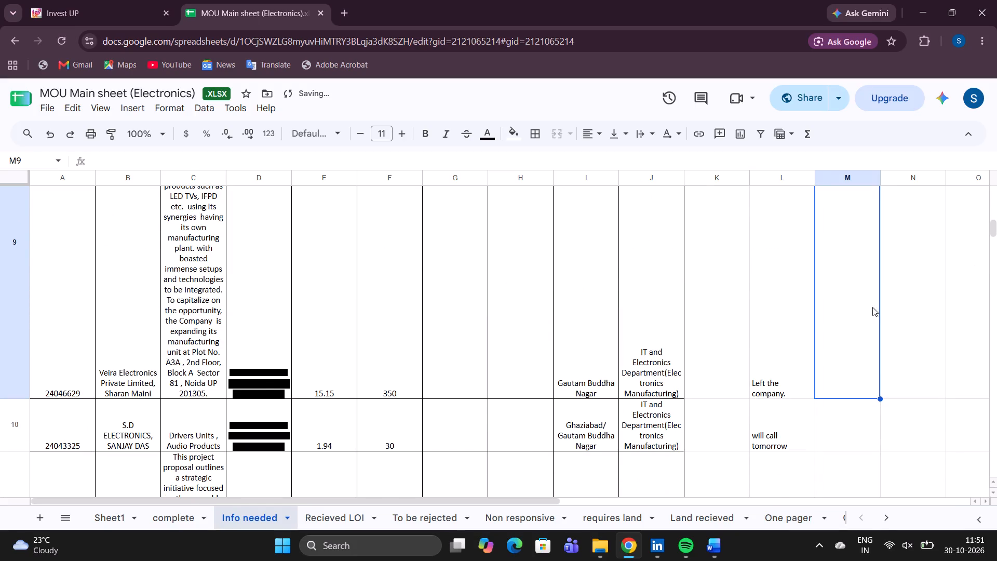
text(no)
key(Down)
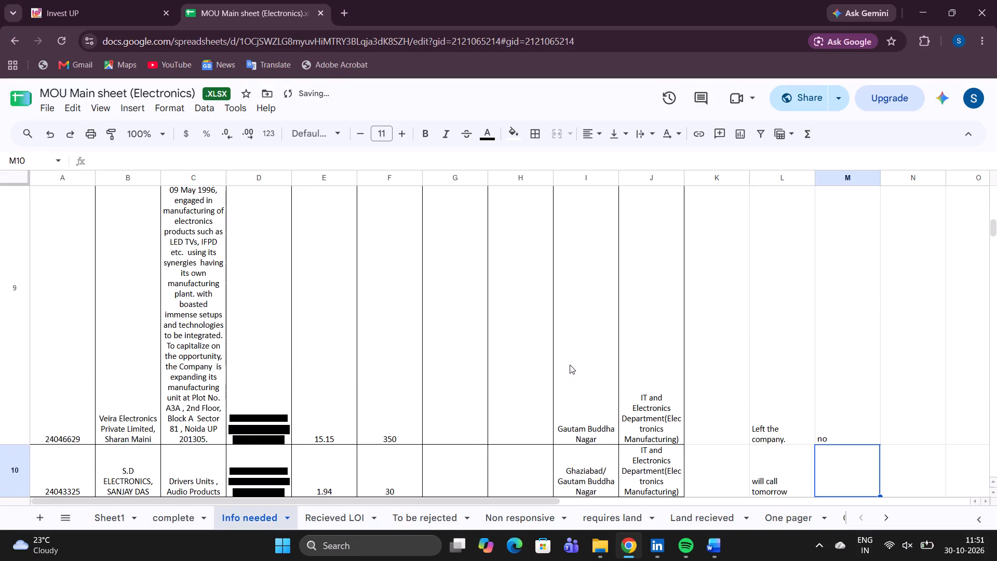
Enter "no" in column M of row 10 for S.D Electronics.
scroll(576, 365, down, 1)
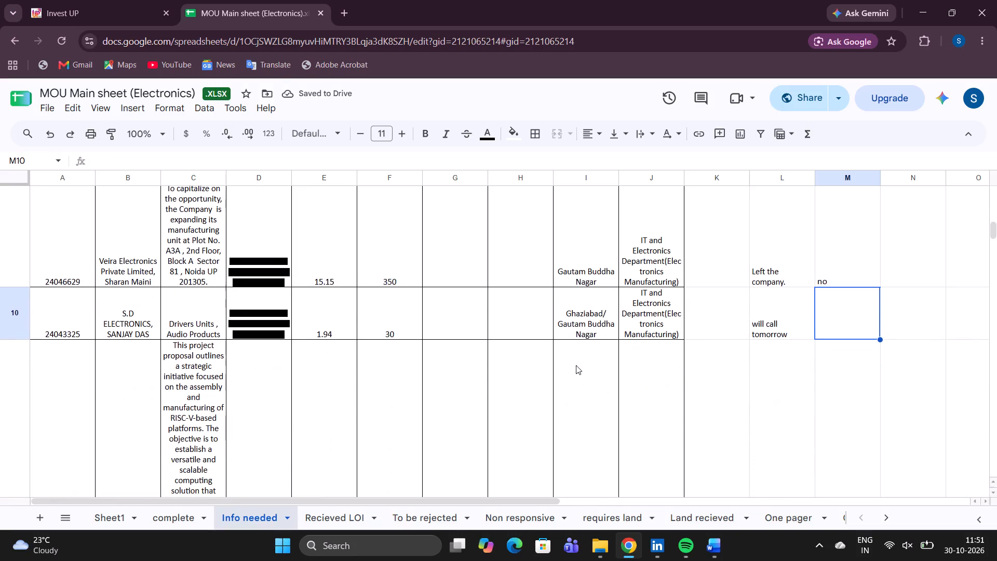
scroll(576, 365, down, 2)
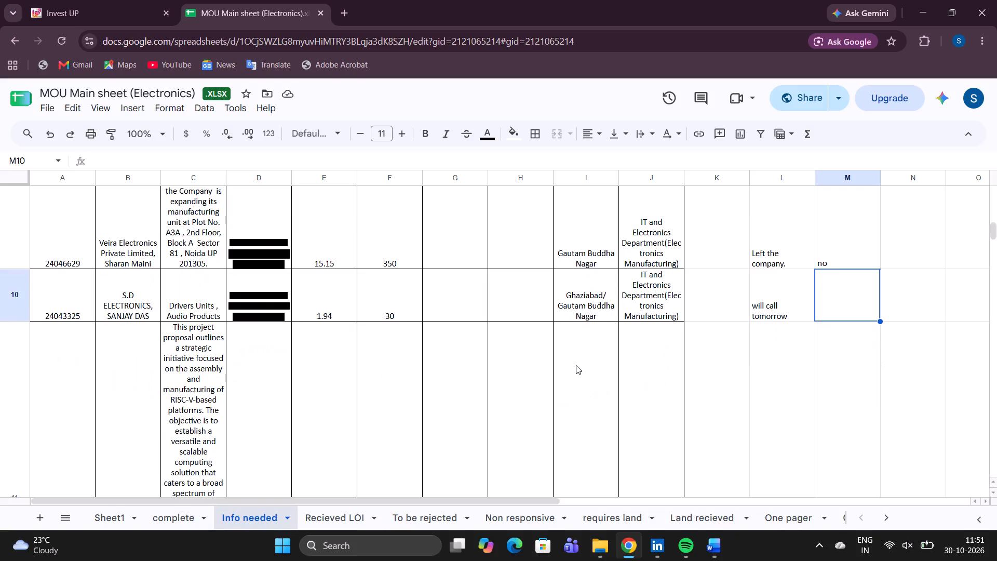
key(n)
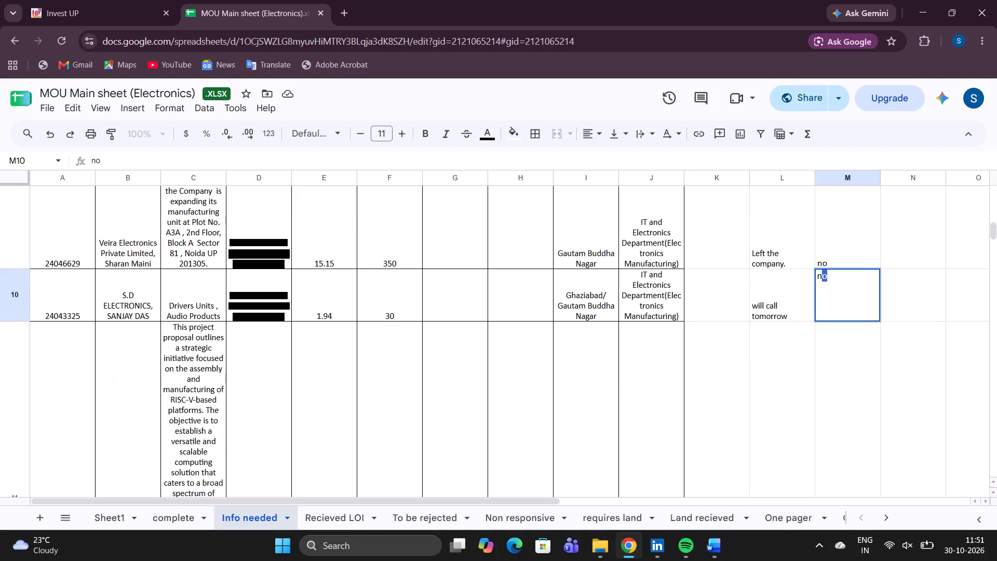
key(Down)
Leave column M blank for Compcarta Solutions and Hitesh Enviro Engineers, and enter "no" in M13 for Nand Kunj Exim.
scroll(446, 272, down, 1)
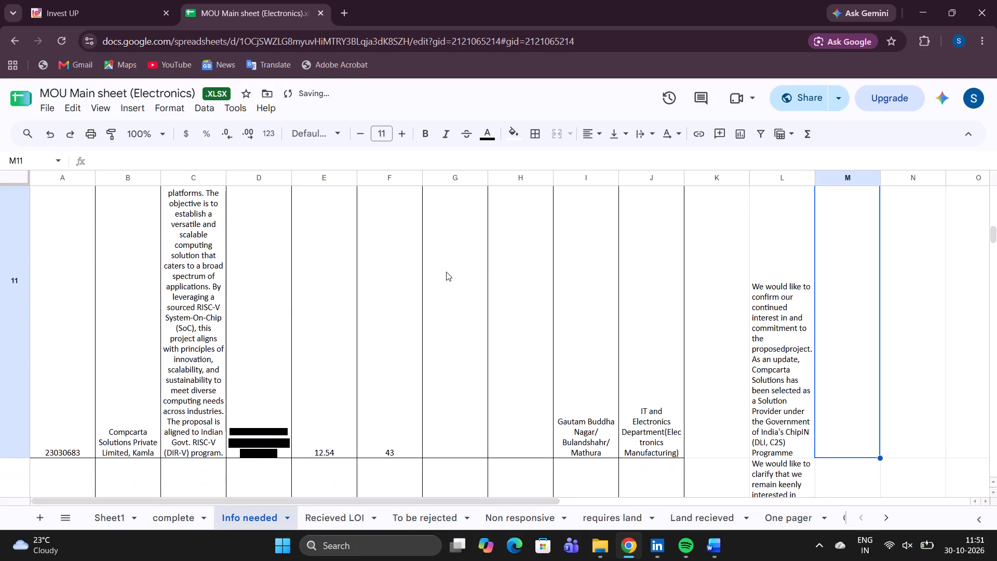
scroll(446, 272, down, 1)
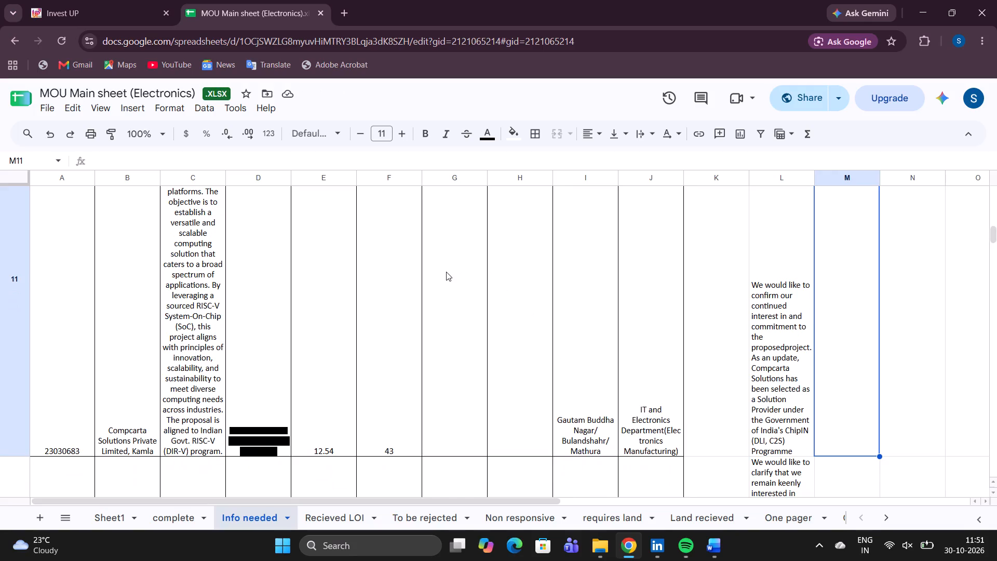
scroll(446, 272, down, 3)
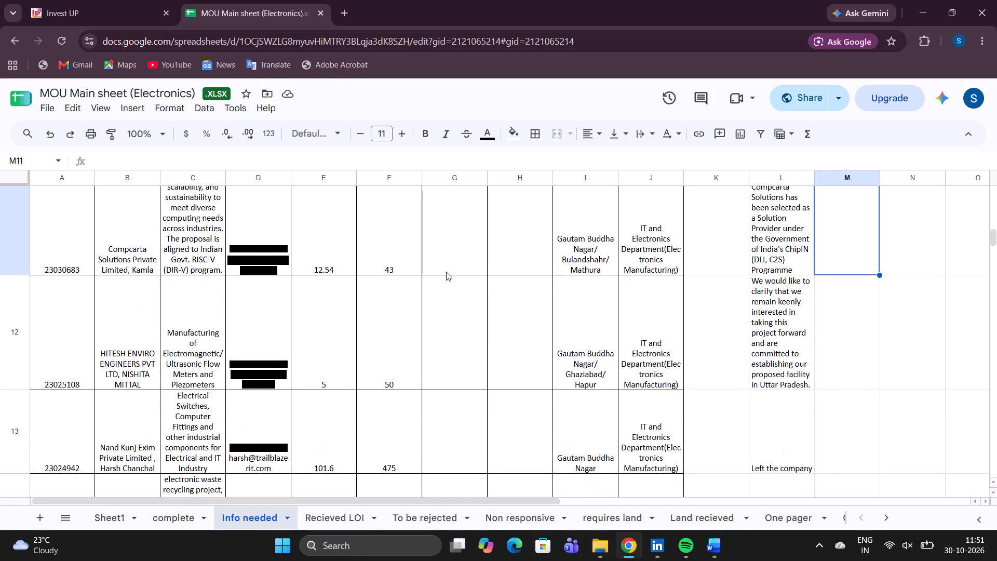
scroll(446, 272, down, 1)
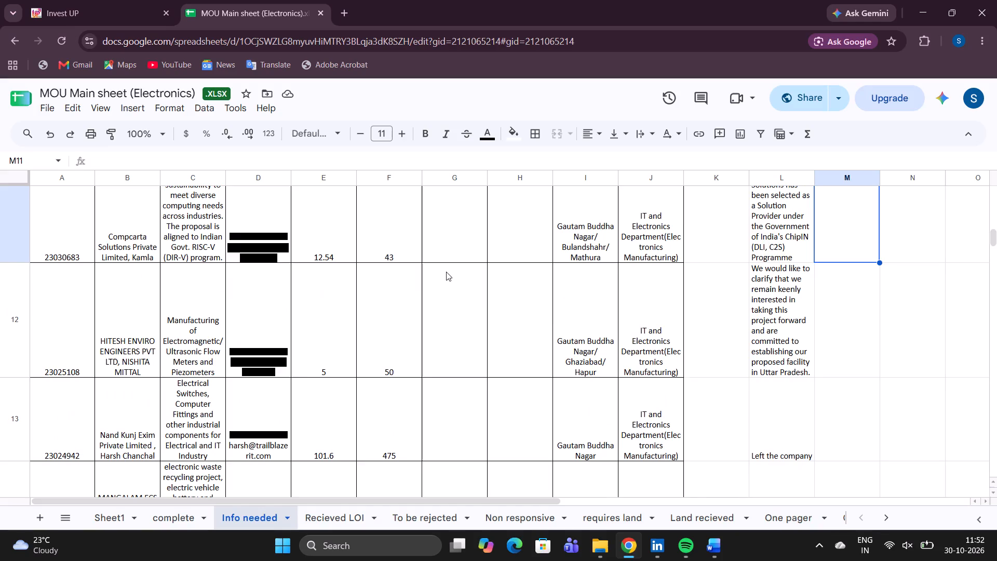
scroll(234, 405, down, 1)
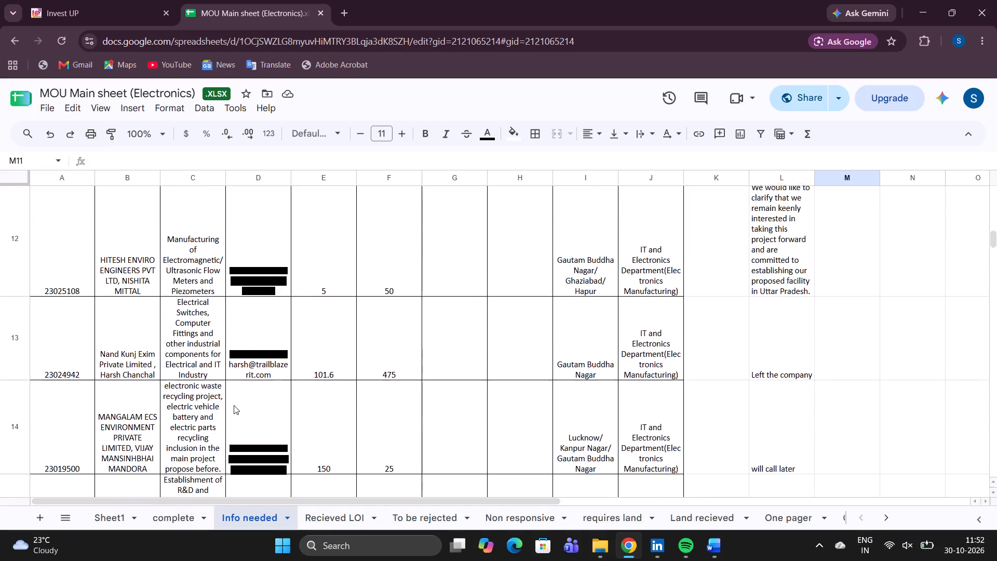
scroll(234, 405, down, 2)
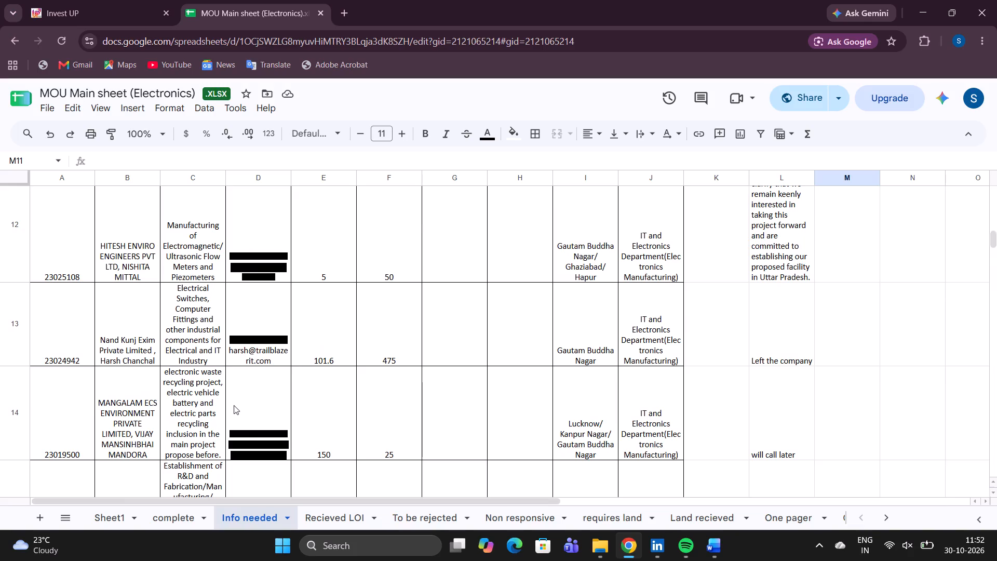
click(834, 322)
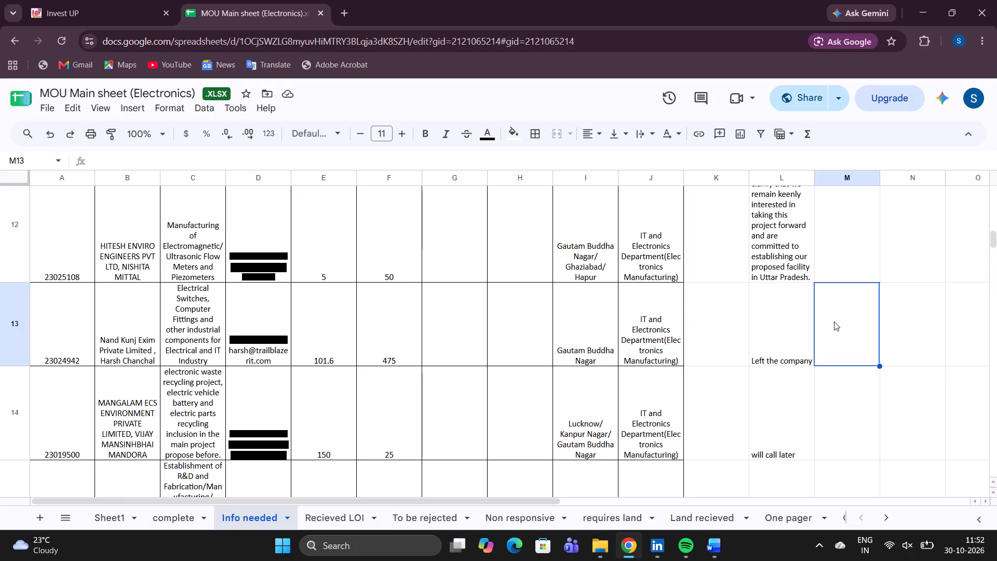
text(no)
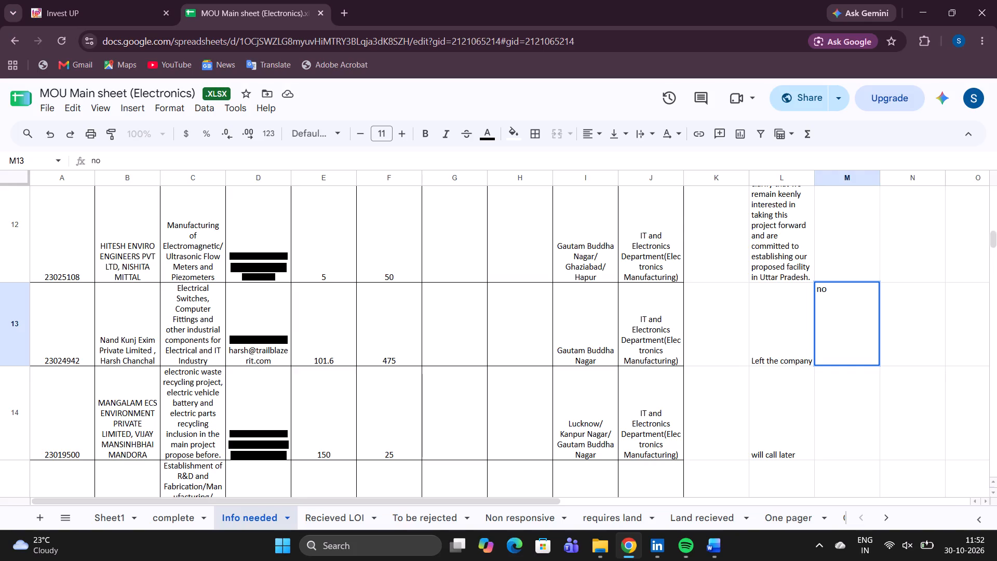
key(Down)
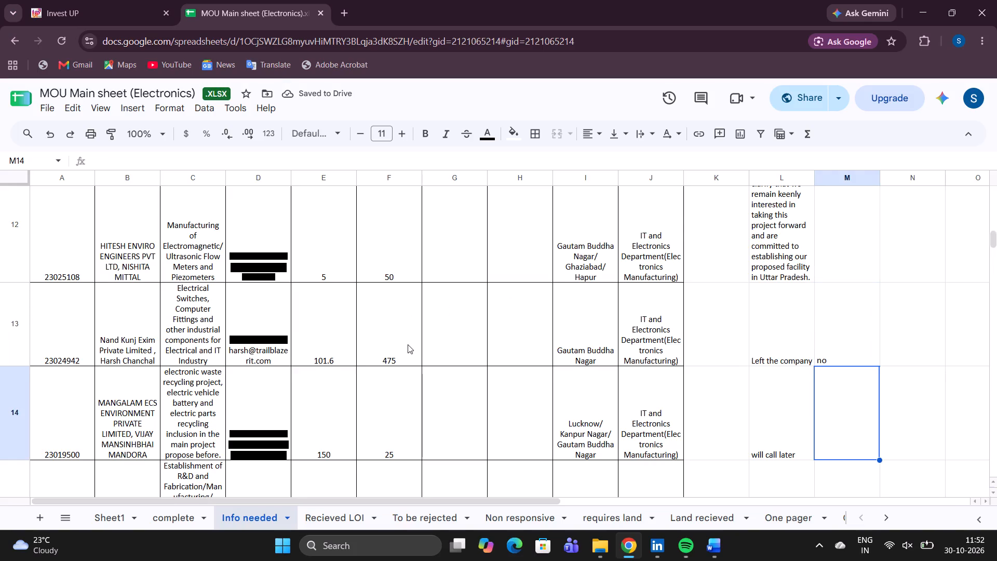
Leave Mangalam ECS Environment's column M blank and enter "no" in M15 for BHEL.
scroll(408, 344, down, 2)
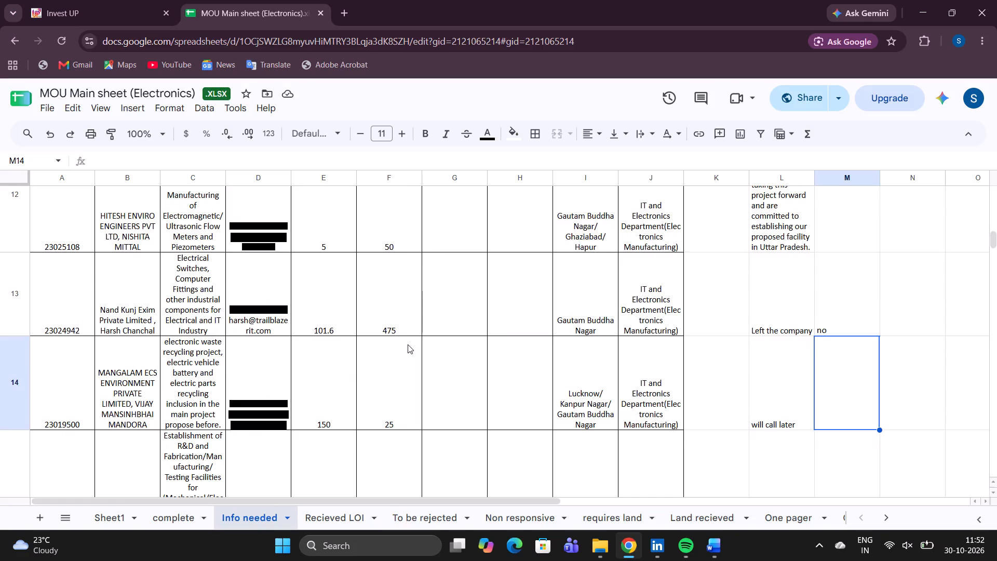
scroll(408, 344, down, 1)
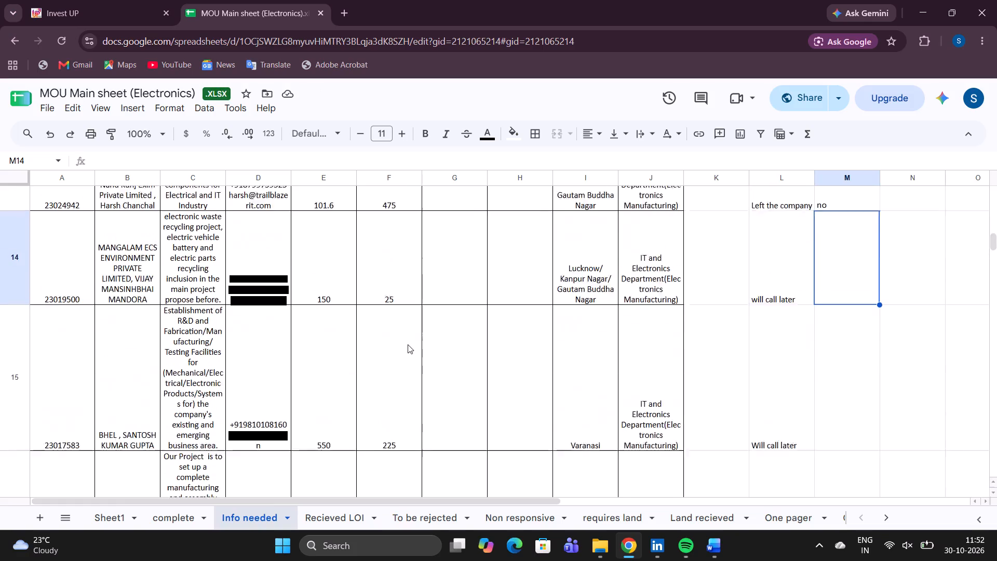
scroll(408, 344, down, 1)
scroll(266, 423, down, 1)
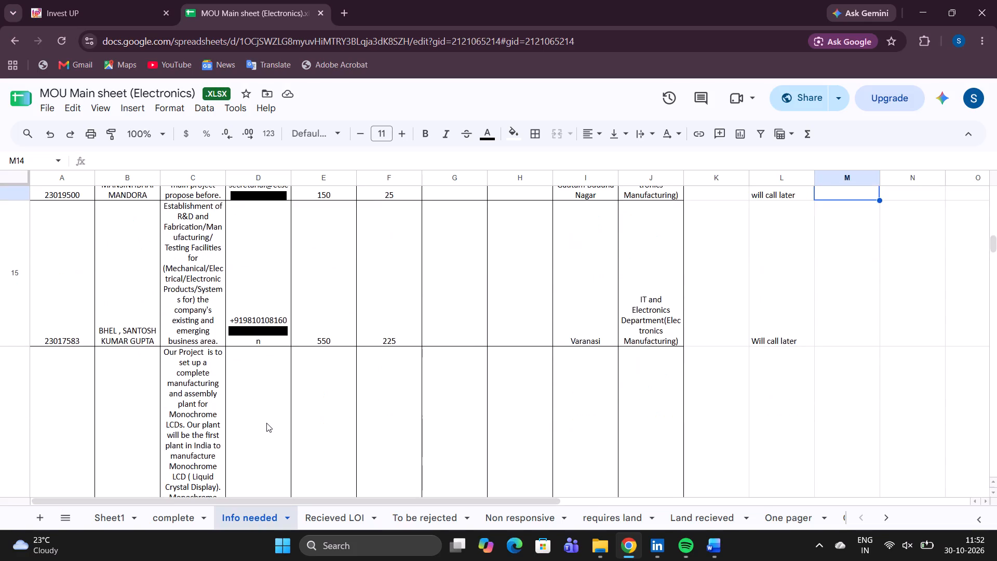
scroll(266, 423, down, 1)
click(840, 292)
text(no)
key(Down)
Leave Siddharth Displays & Devices' column M blank and enter "no" in M17 for Ionotronics Digital.
scroll(580, 335, down, 1)
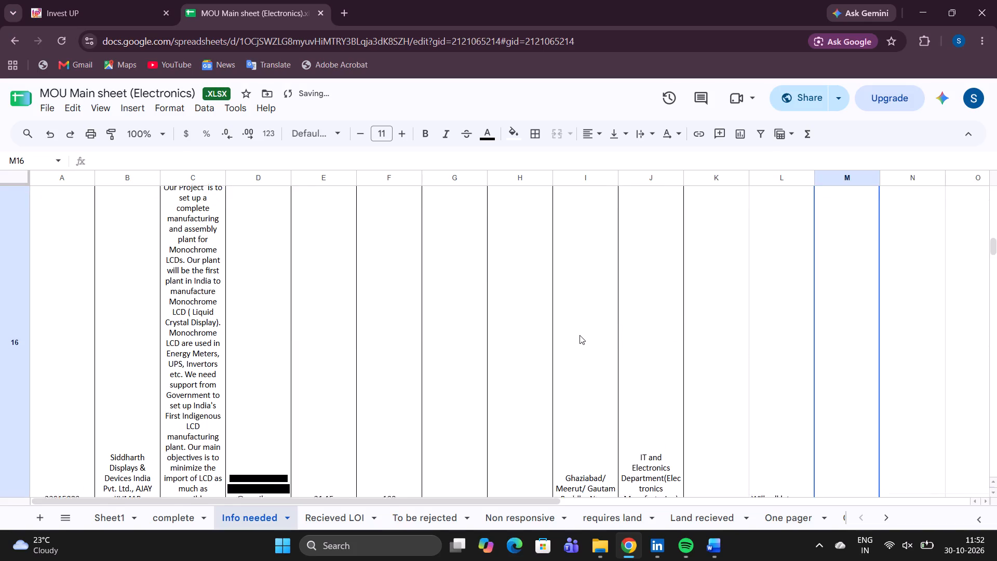
scroll(580, 335, down, 1)
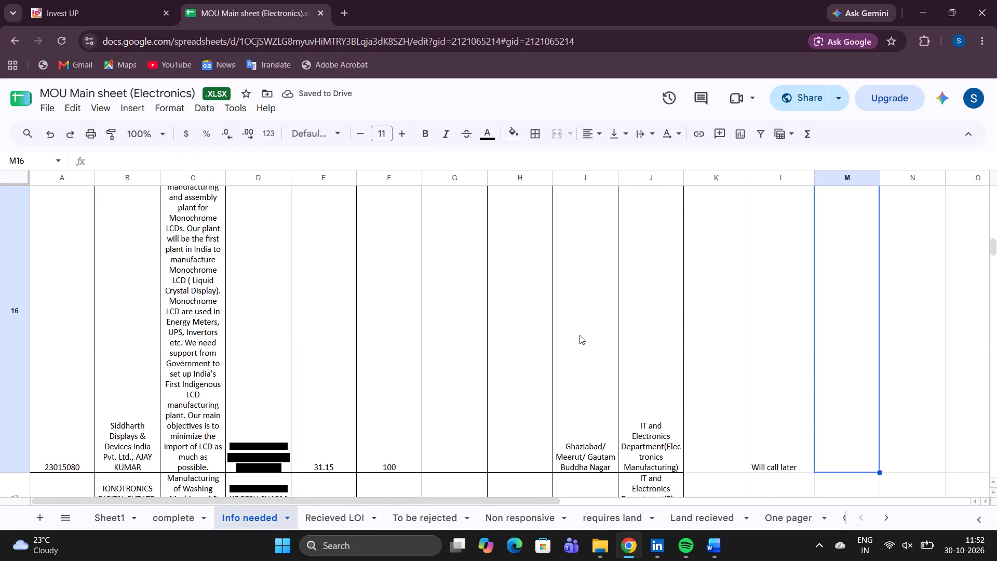
scroll(670, 355, down, 1)
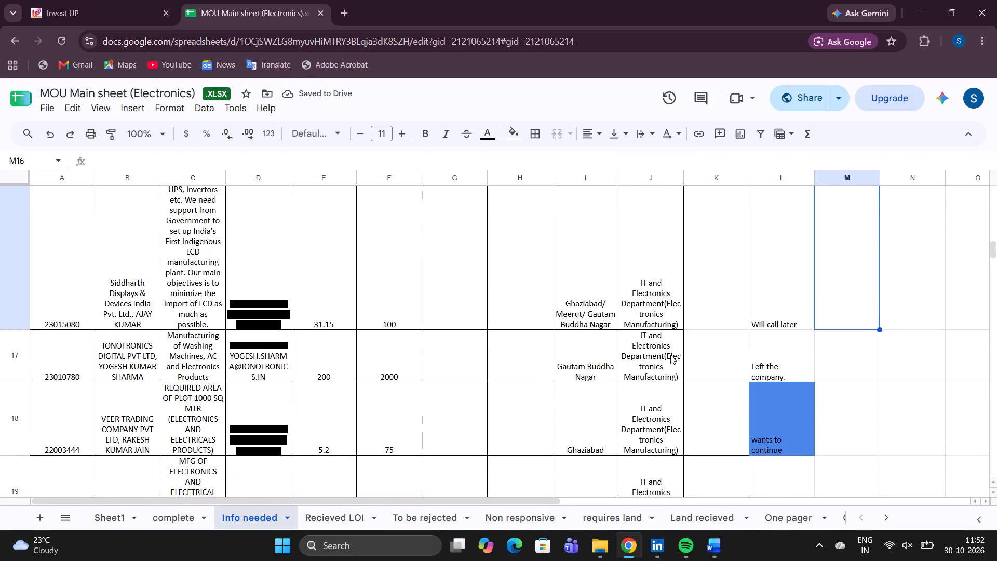
scroll(670, 355, down, 2)
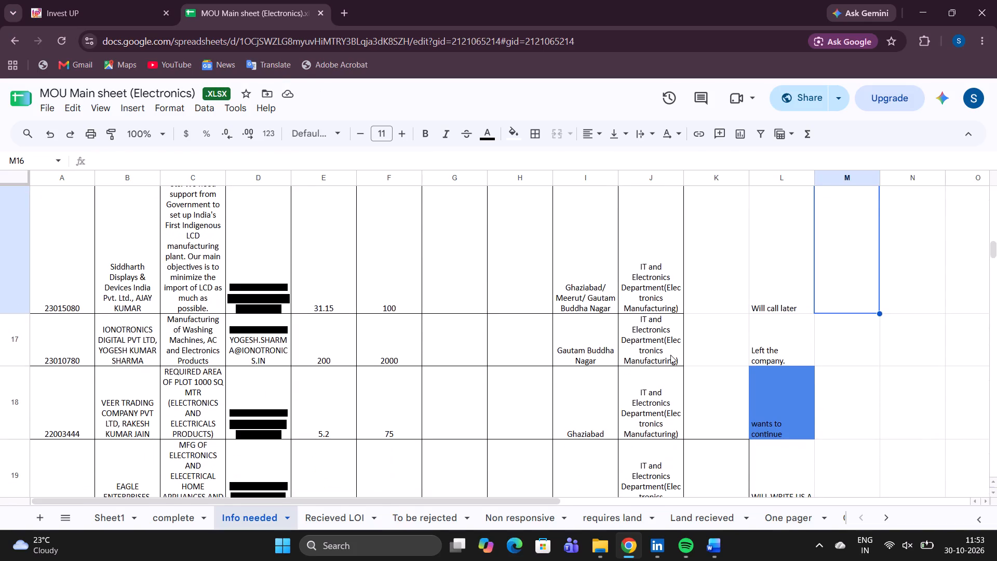
scroll(670, 355, down, 2)
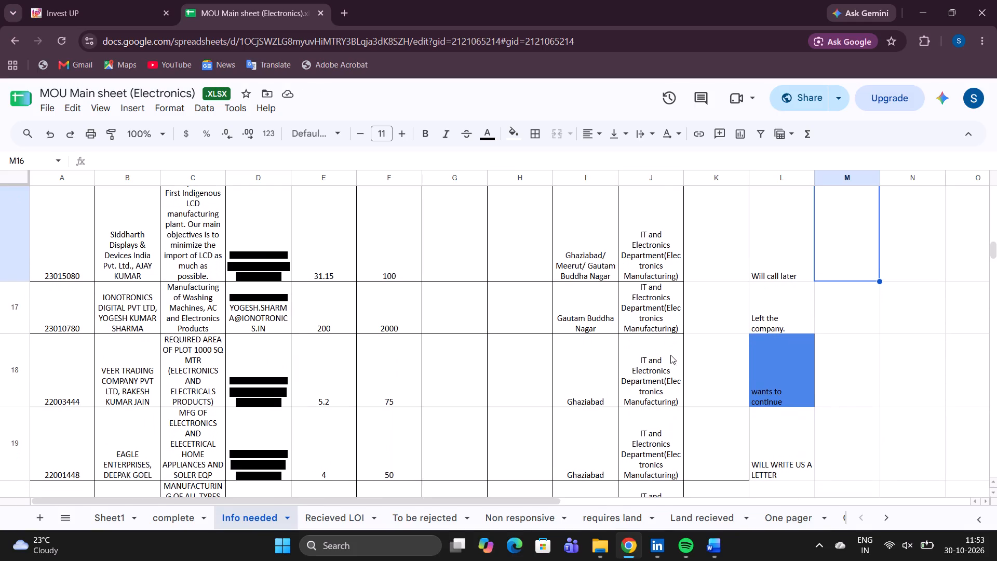
scroll(670, 355, down, 1)
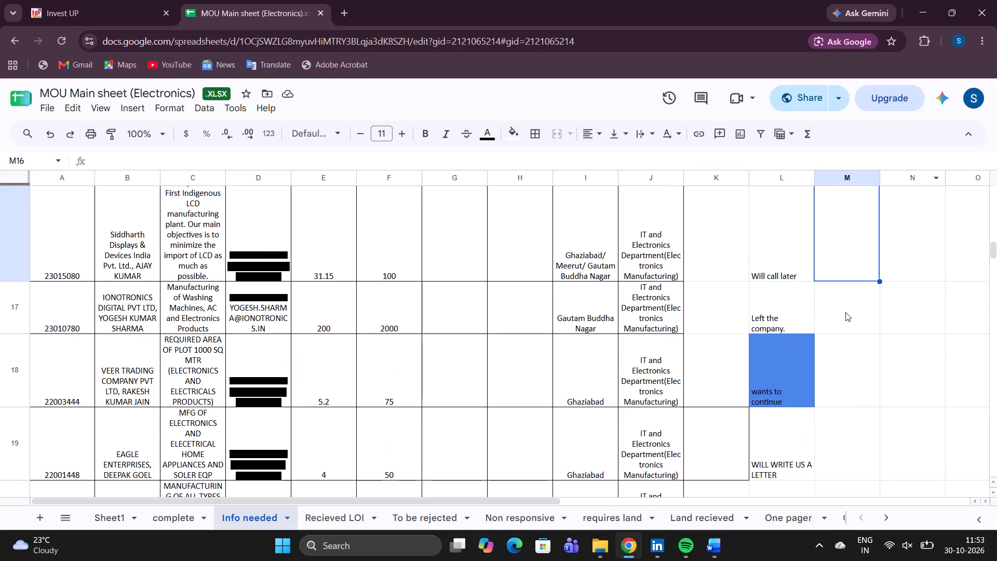
click(845, 312)
text(no)
key(Down)
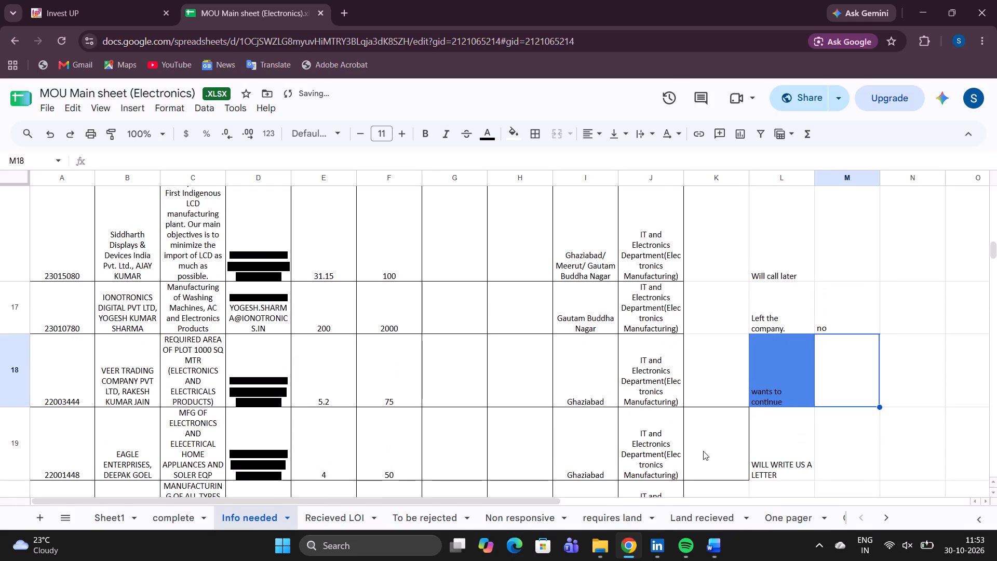
Enter "no" in M18 for Veer Trading Company and in M19 for Eagle Enterprises.
scroll(703, 451, down, 2)
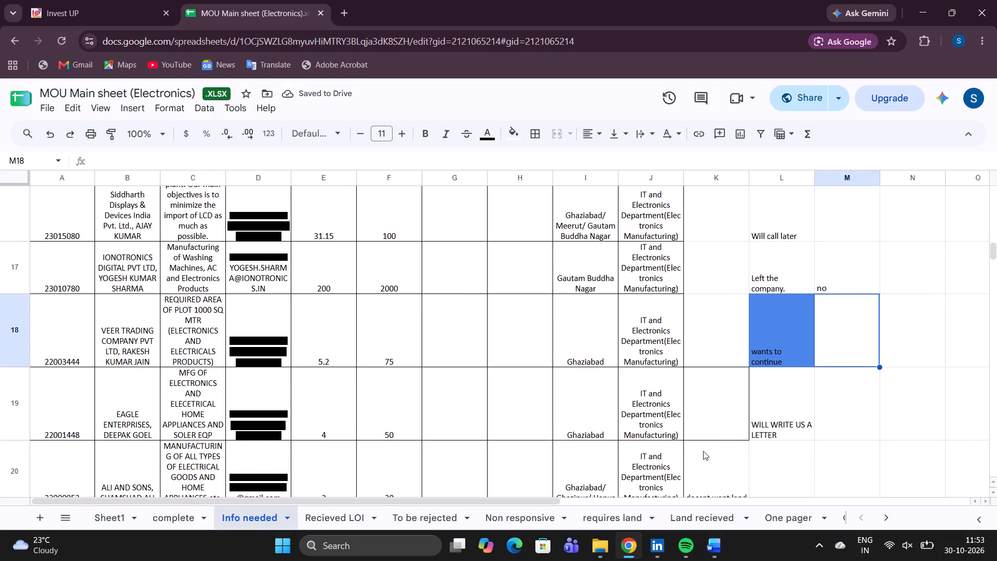
scroll(703, 451, down, 3)
text(no)
key(Down)
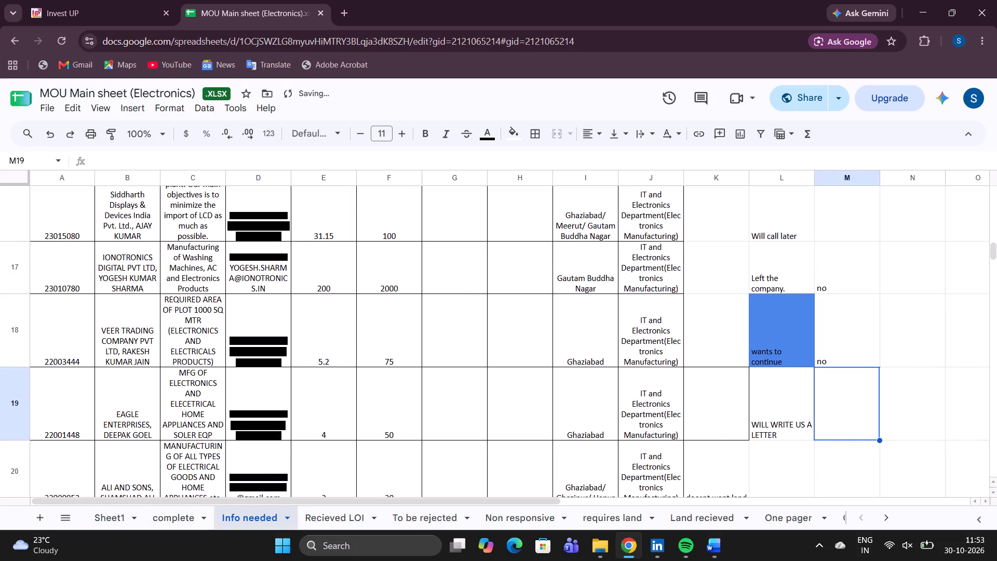
scroll(834, 330, down, 1)
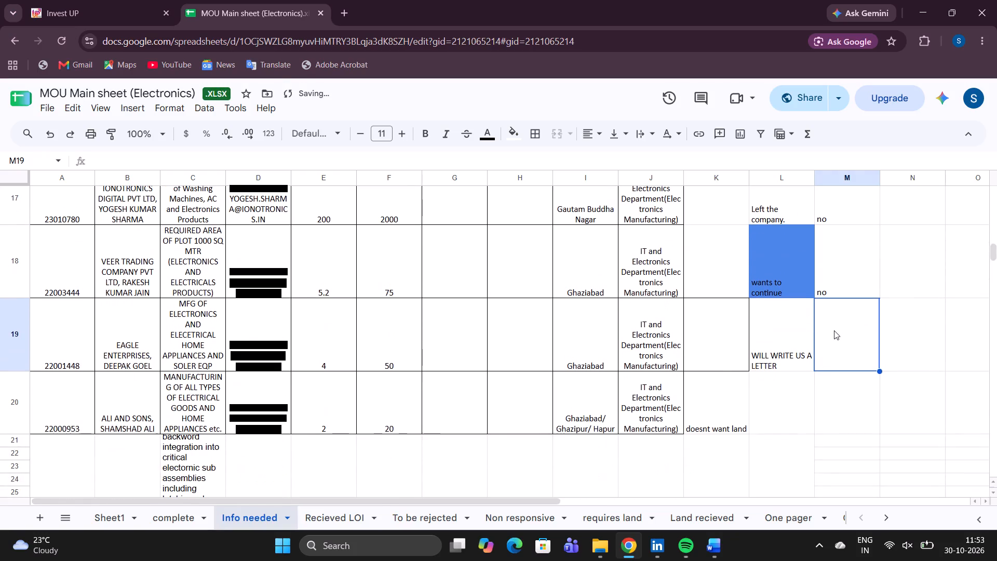
scroll(834, 330, down, 1)
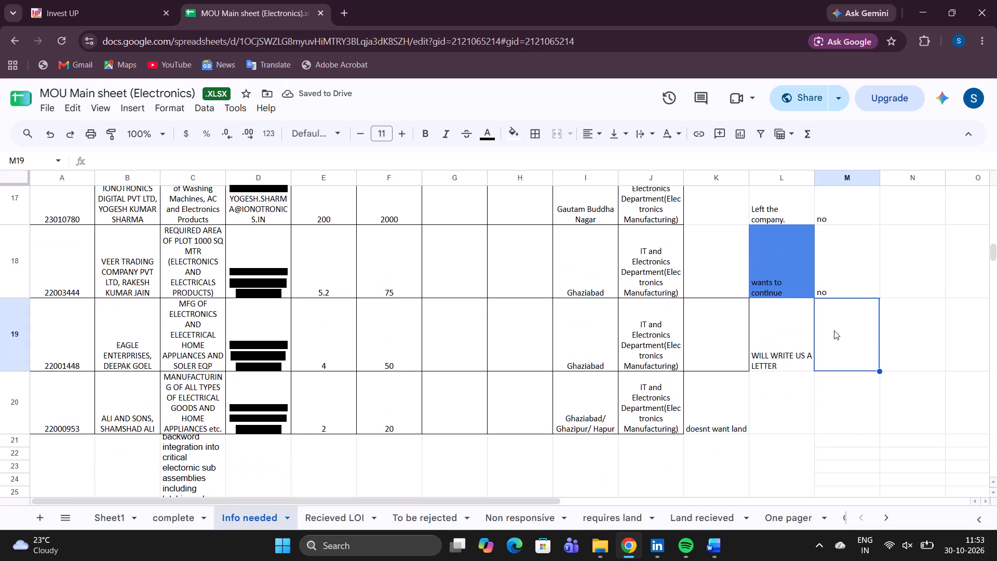
text(no)
key(Down)
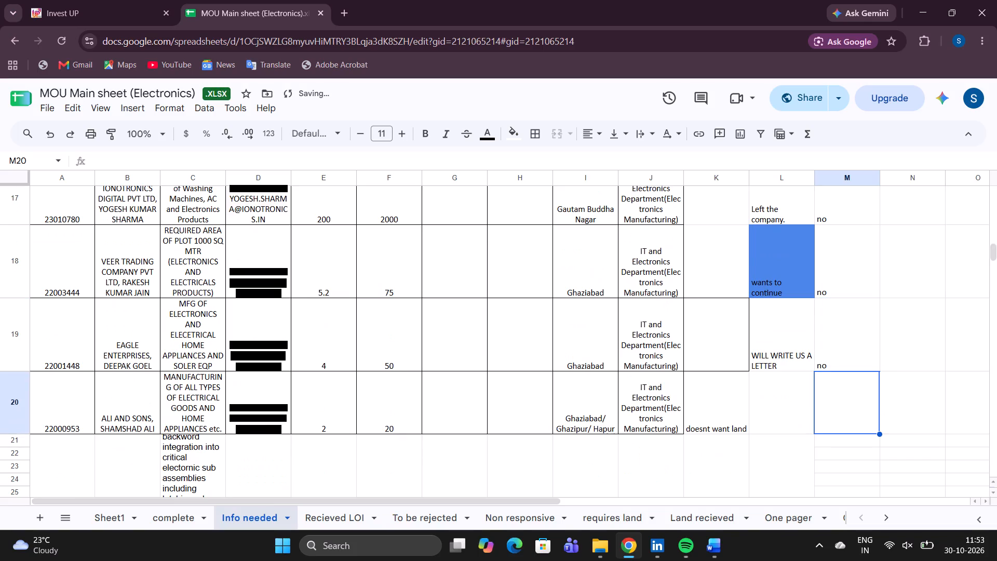
Enter "no" in M20 for Ali and Sons and in M21 for Capital Power Systems.
scroll(834, 330, down, 2)
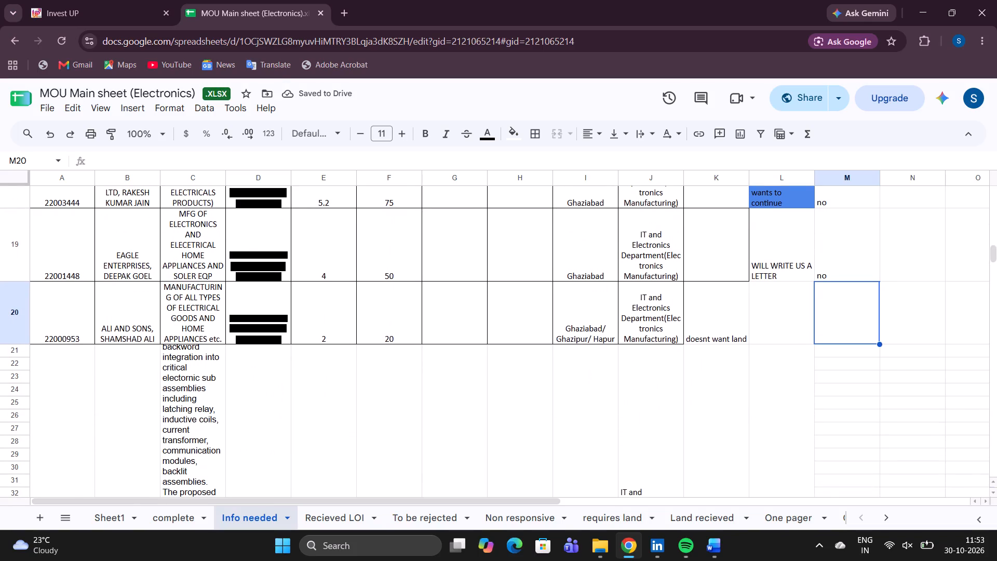
text(no)
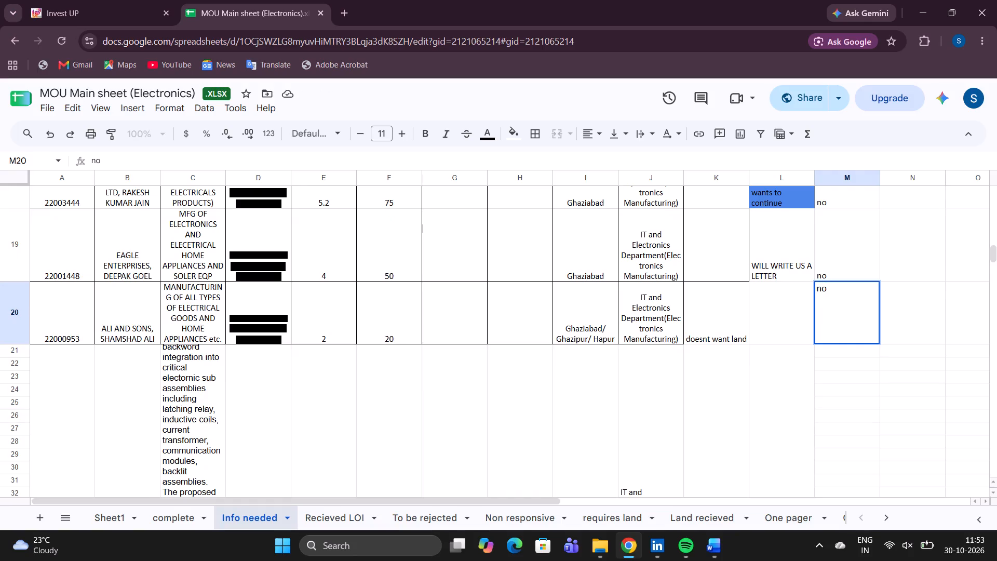
key(Down)
scroll(834, 330, down, 2)
scroll(834, 330, up, 1)
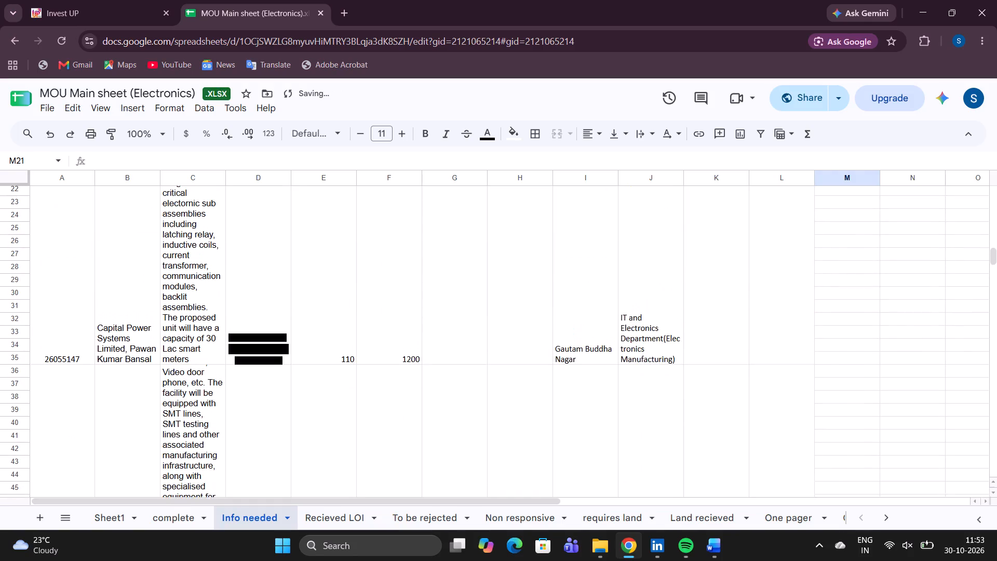
scroll(834, 330, up, 1)
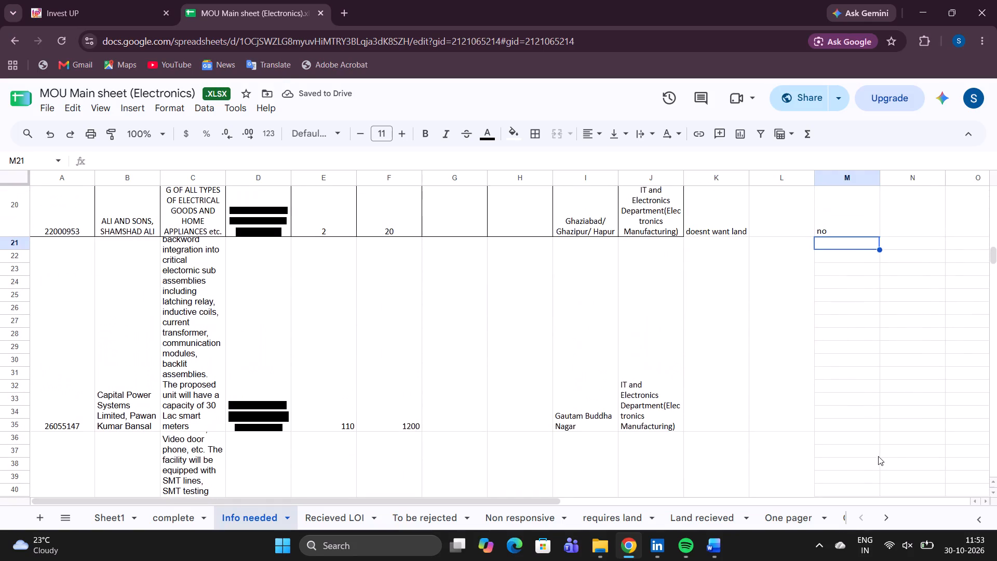
text(no)
scroll(568, 338, down, 2)
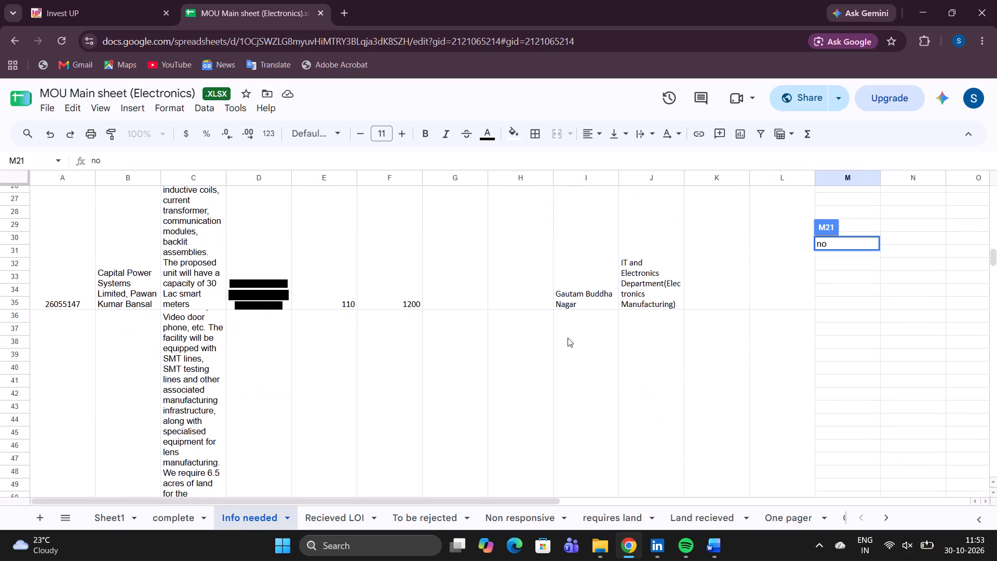
scroll(568, 338, down, 1)
click(553, 379)
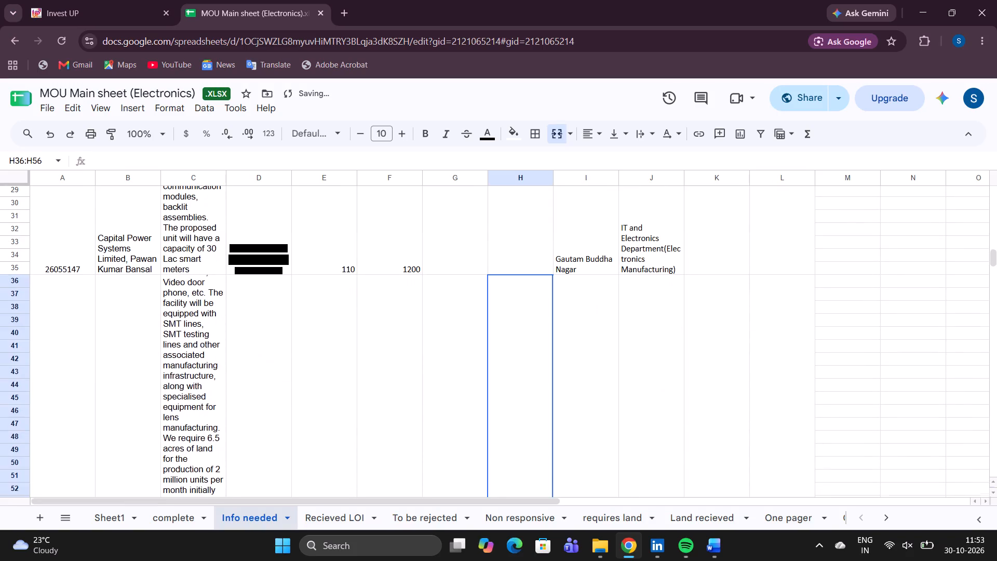
Enter "no" in M56 for AIL Dixon Technologies.
scroll(553, 379, down, 1)
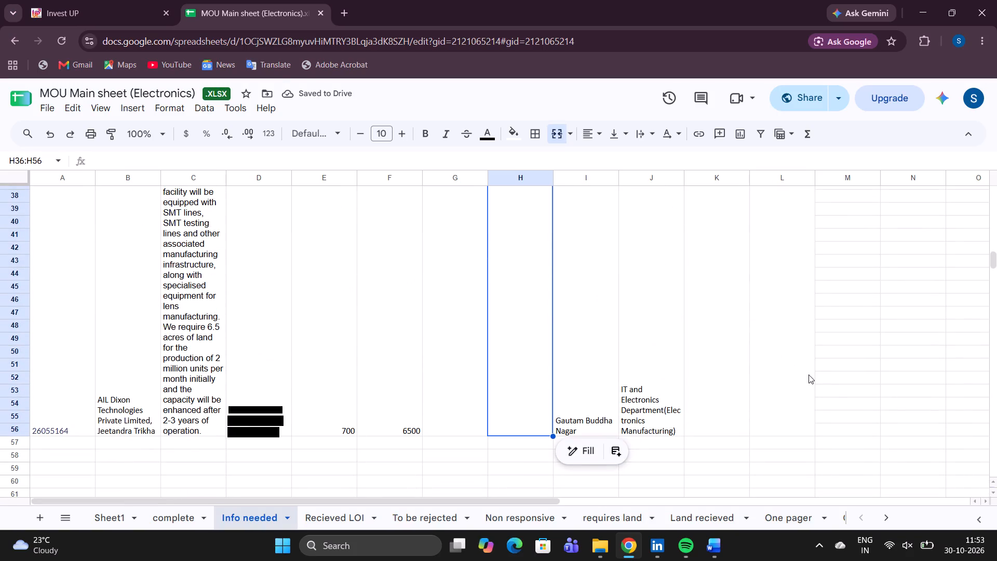
click(838, 429)
text(no)
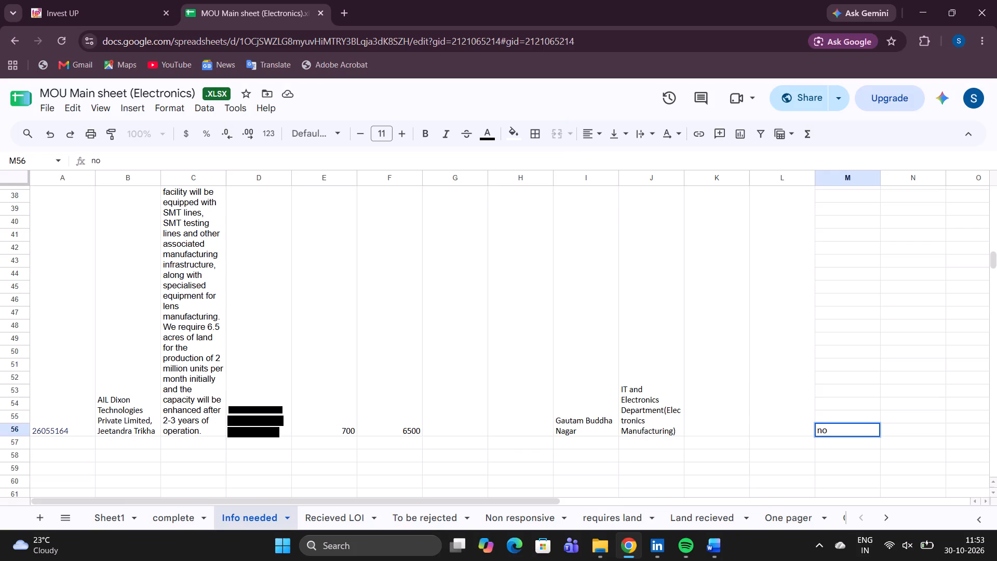
key(Down)
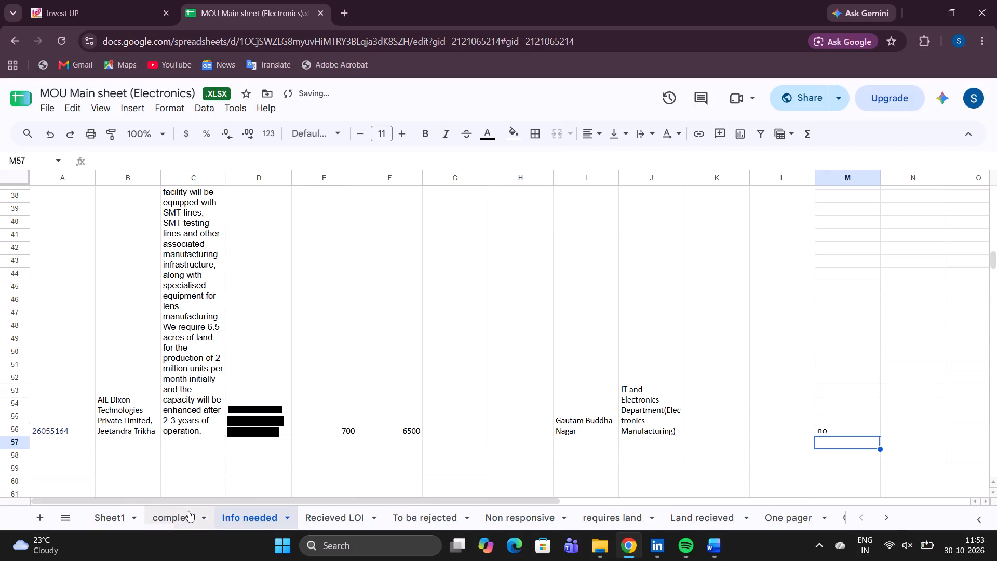
On the complete sheet, set the Status of Eppeltone Engineers in row 383 to "application recieved".
click(178, 525)
scroll(231, 386, down, 5)
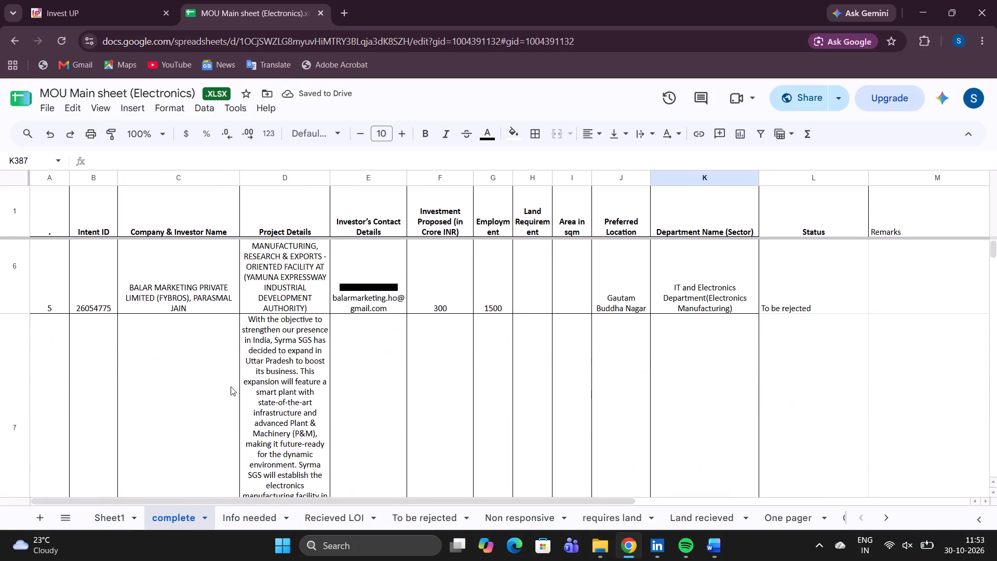
scroll(231, 386, down, 11)
scroll(231, 386, down, 20)
scroll(231, 386, down, 7)
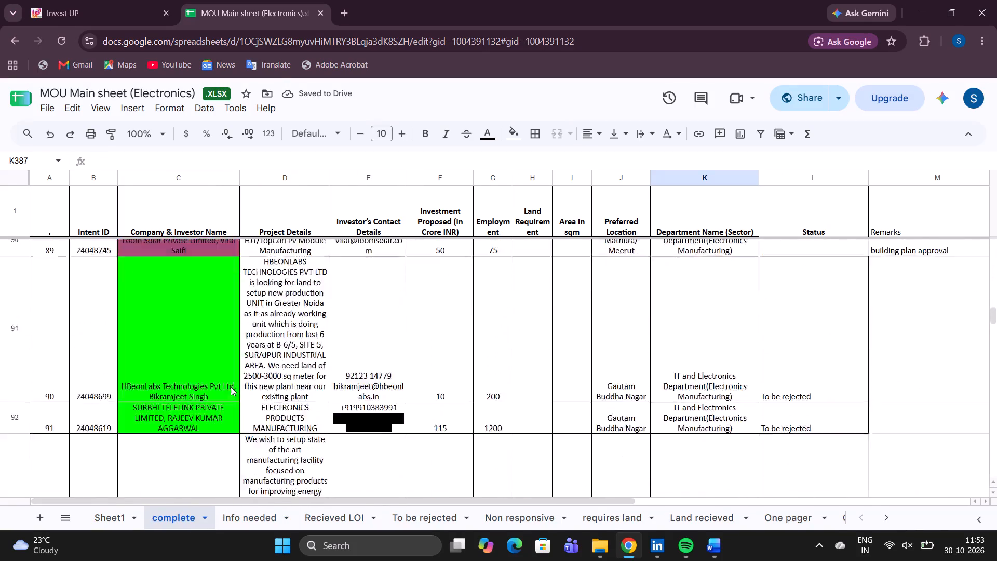
scroll(231, 386, down, 17)
scroll(231, 386, down, 8)
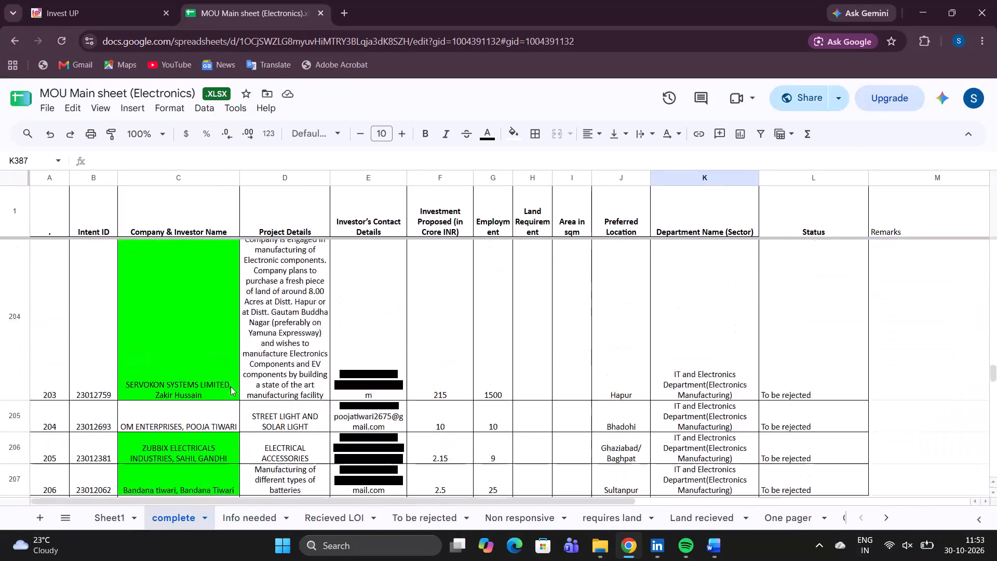
scroll(231, 386, down, 20)
scroll(231, 386, down, 4)
scroll(231, 386, up, 2)
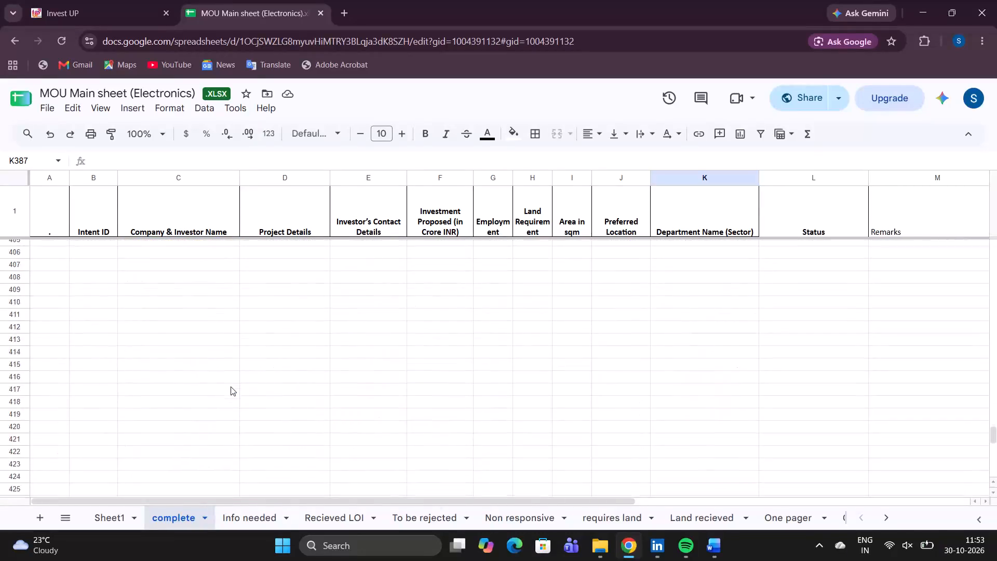
scroll(231, 386, up, 1)
scroll(231, 386, down, 9)
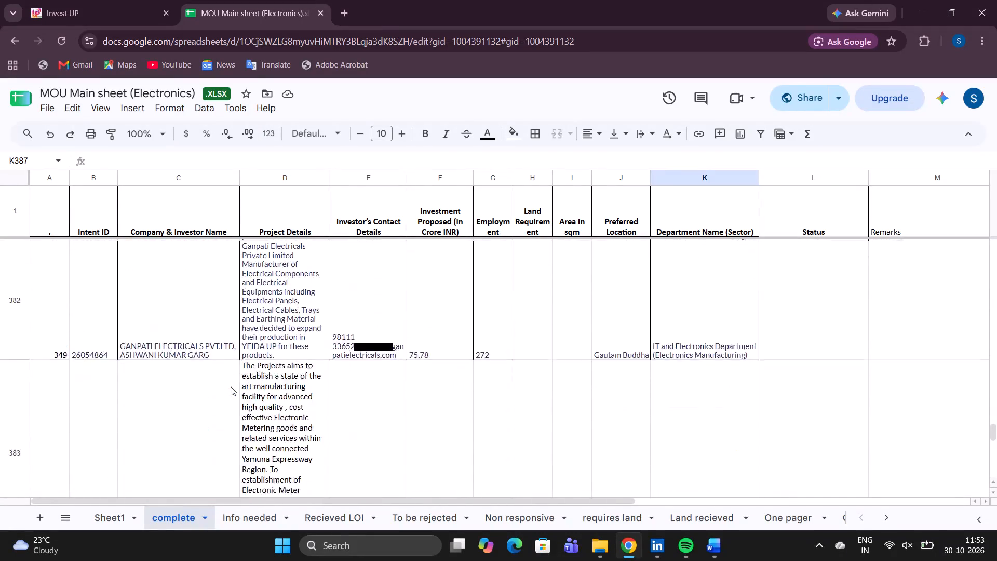
scroll(231, 386, down, 2)
scroll(231, 386, up, 9)
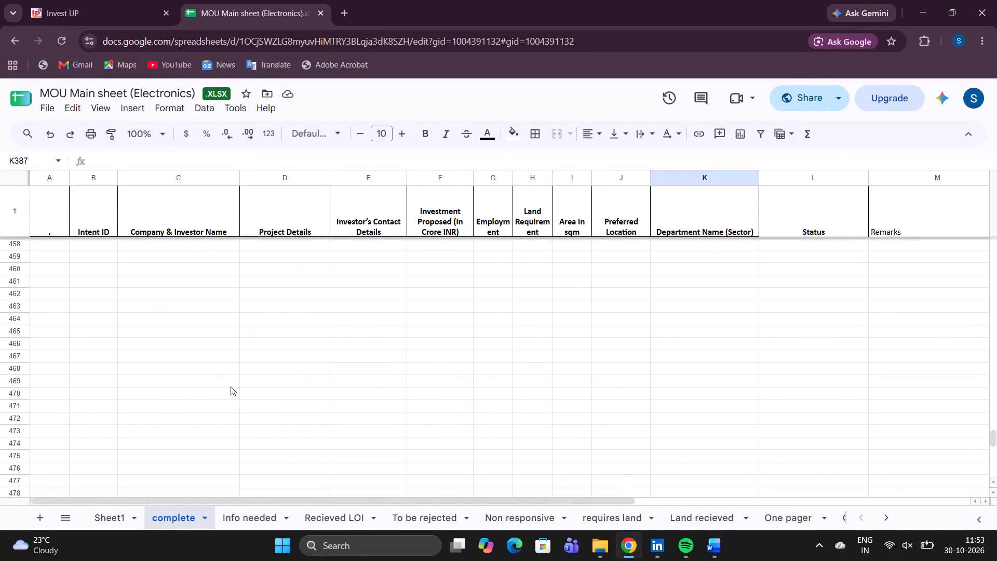
scroll(231, 386, up, 10)
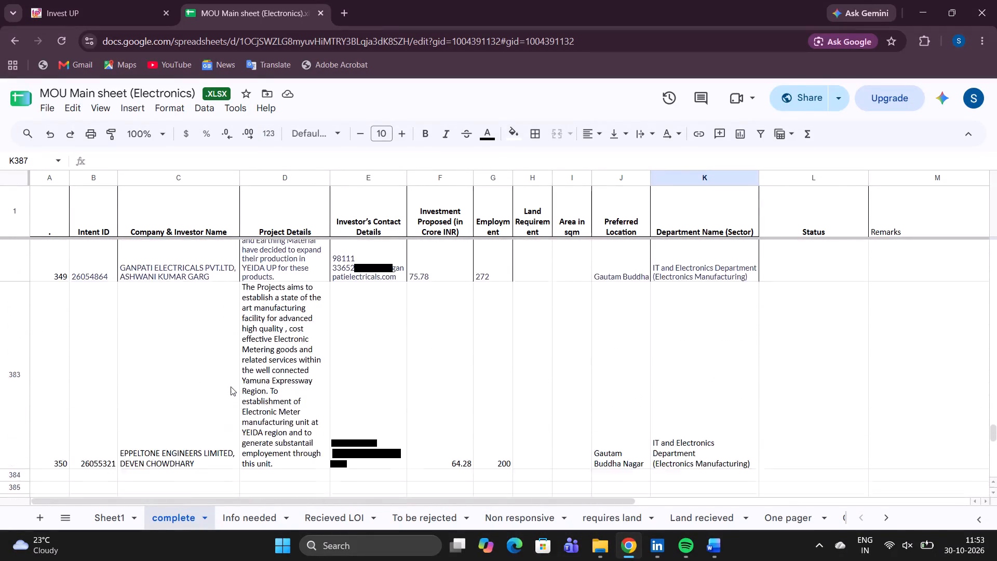
scroll(231, 386, up, 1)
scroll(231, 386, down, 3)
scroll(231, 386, up, 1)
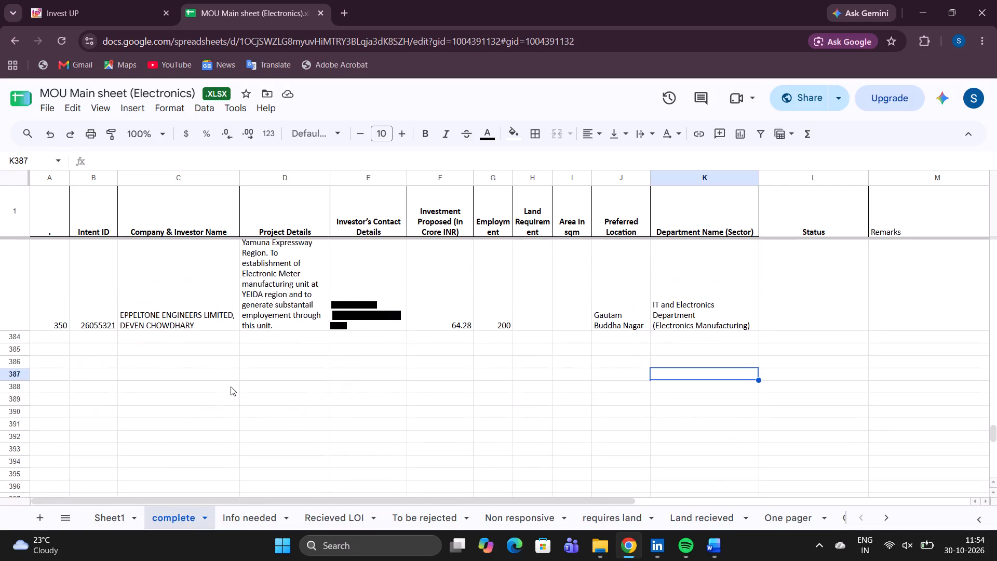
click(787, 304)
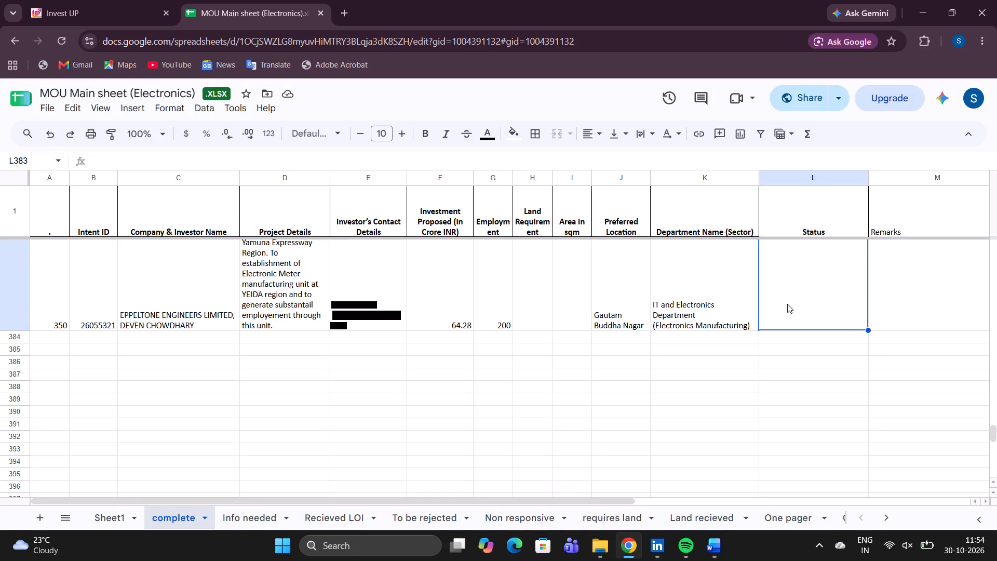
text(app)
text(lication recieved)
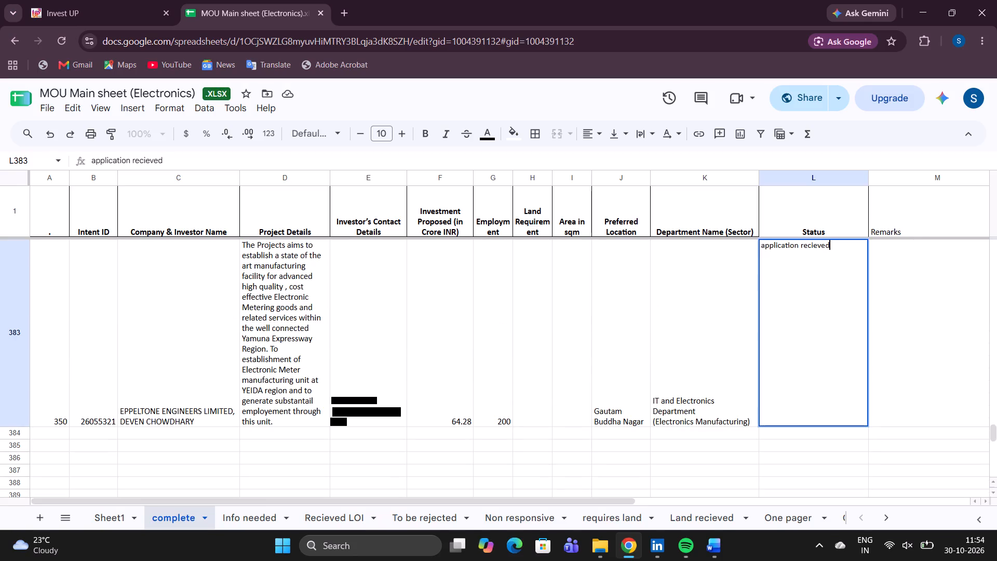
key(Up)
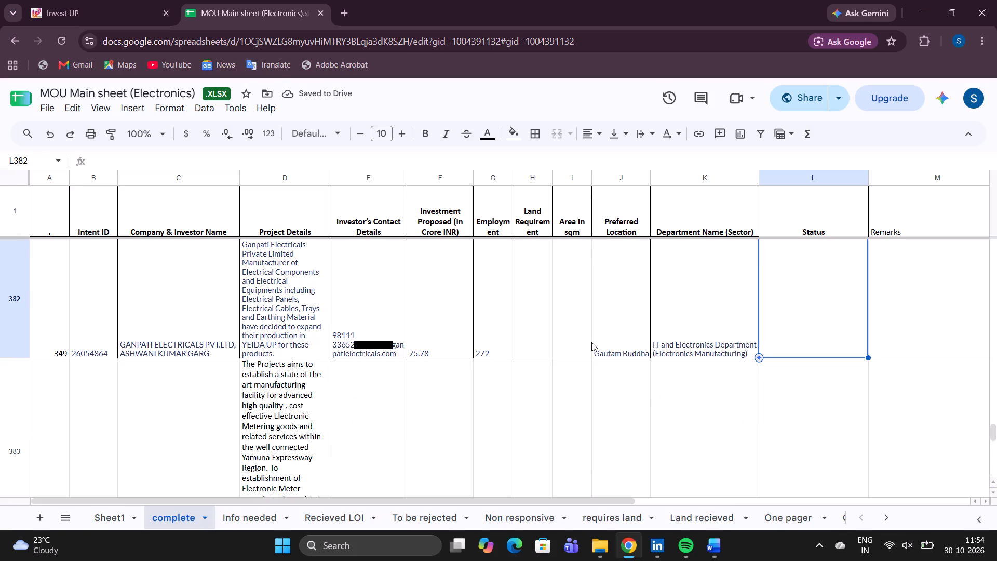
Set the Status of Ganpati Electricals in row 382 to "application recieved".
text(app)
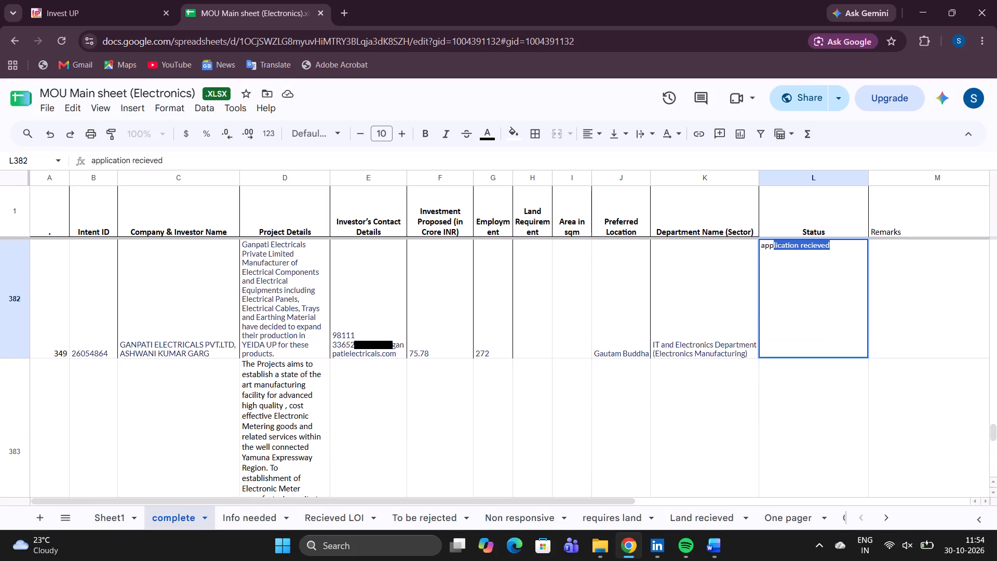
key(Return)
Set the Status of Optiemus Electronics in row 380 to "application recieved", leaving JSP Electronics' Status blank.
scroll(341, 399, up, 3)
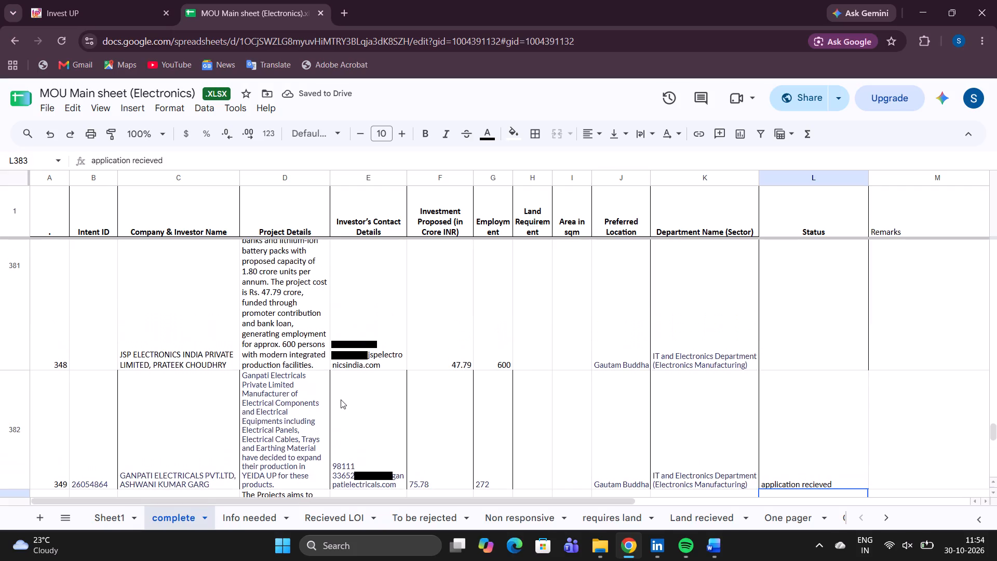
scroll(431, 359, up, 1)
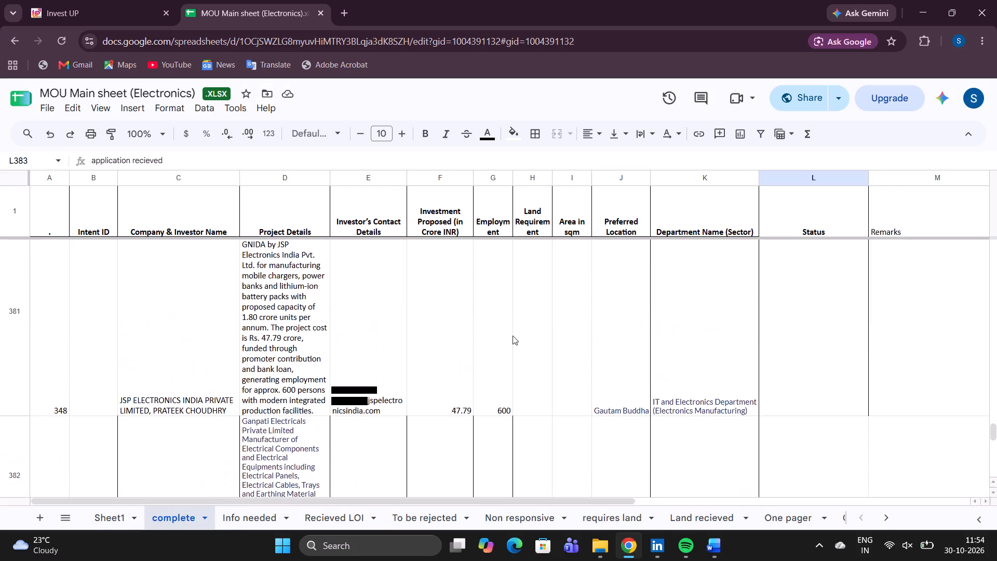
scroll(522, 220, up, 2)
scroll(396, 350, up, 1)
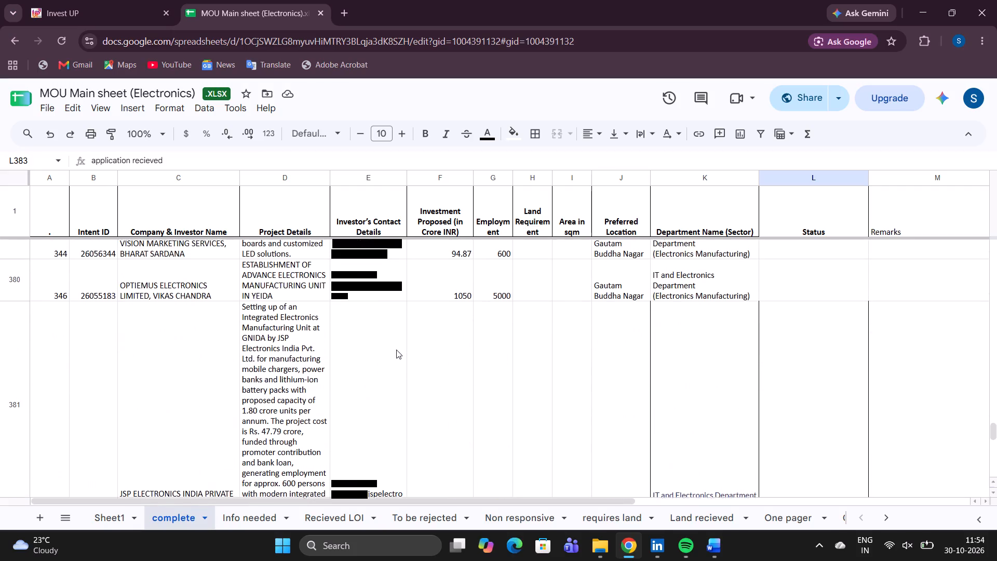
scroll(396, 350, up, 1)
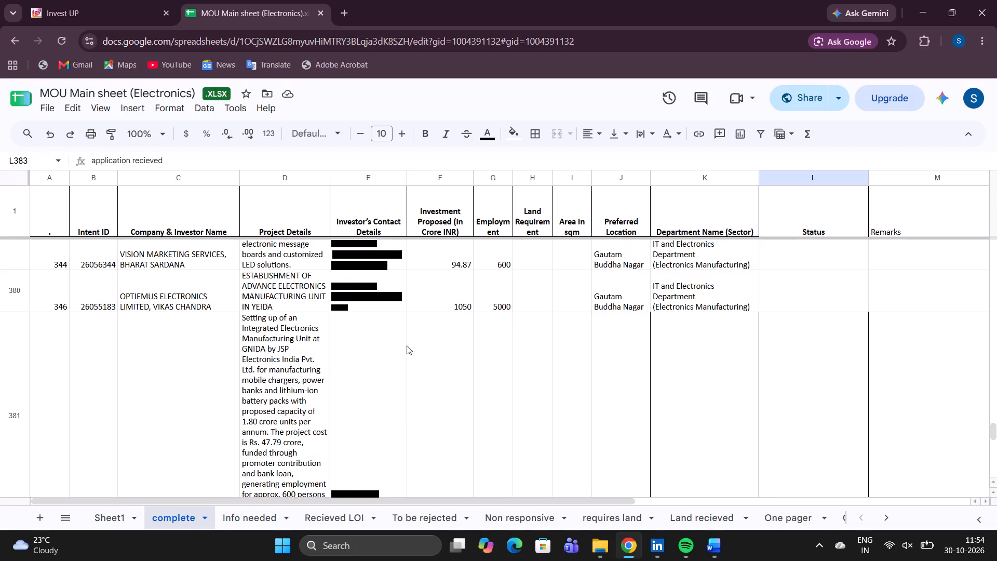
click(785, 297)
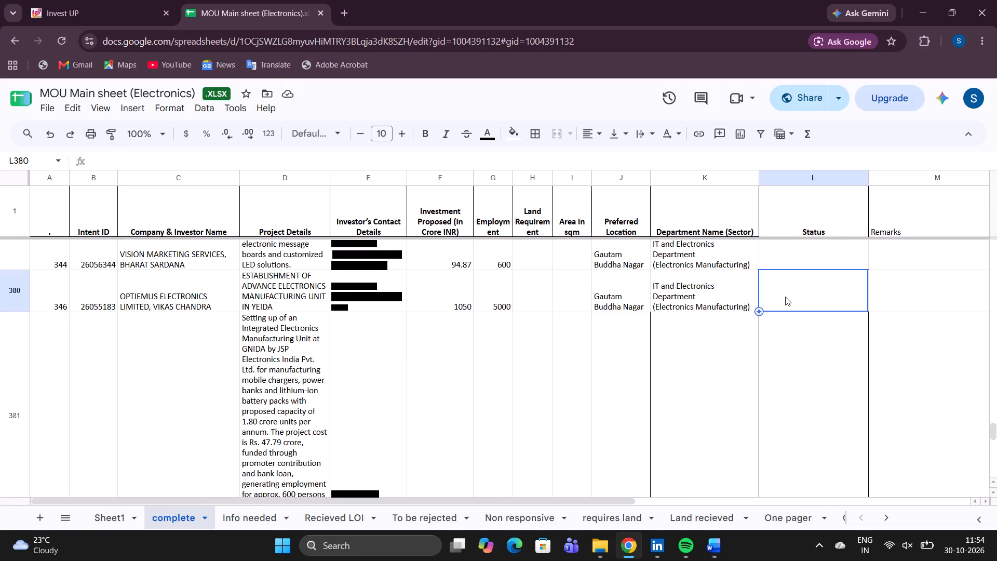
key(a)
text(pp)
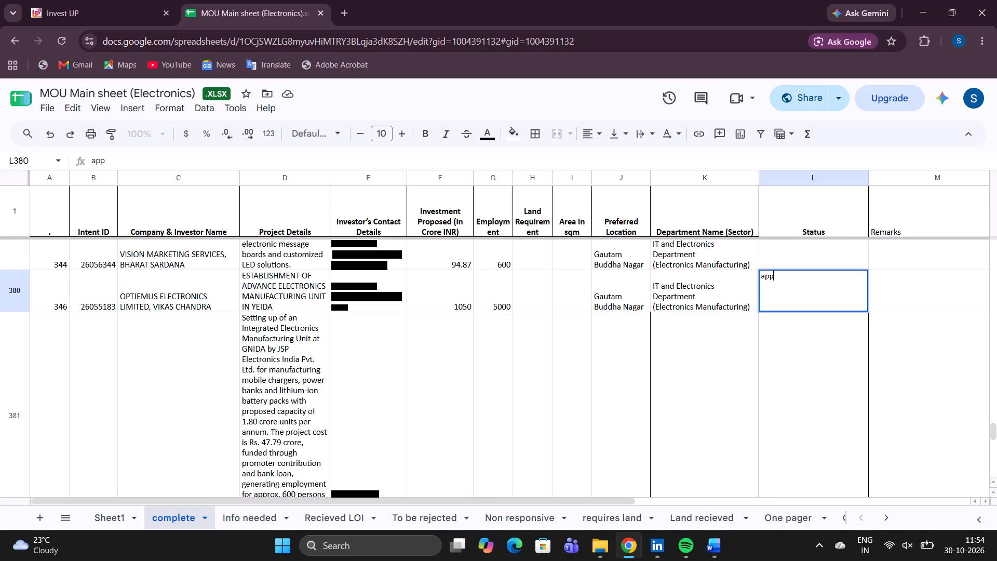
text(lication recieved)
key(Up)
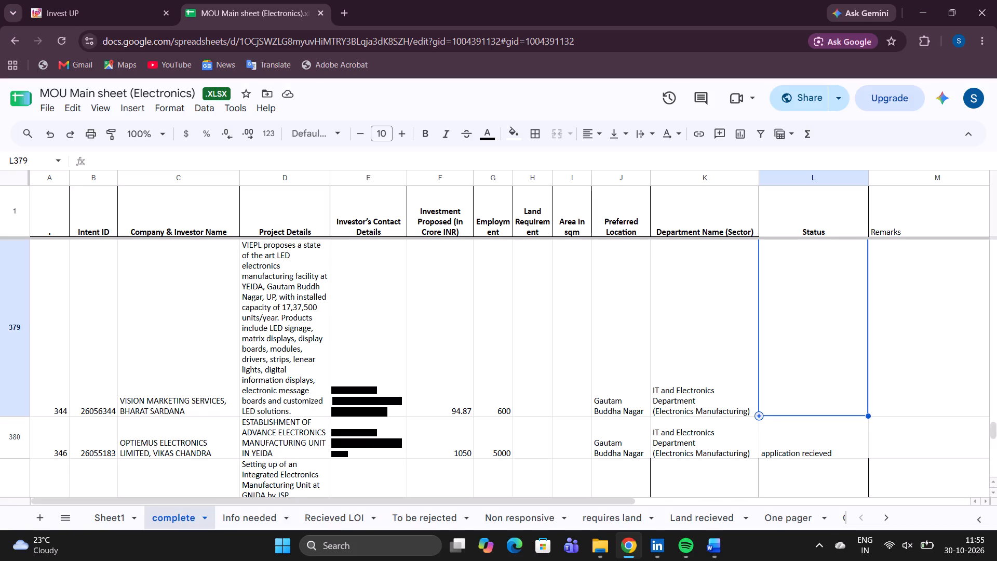
key(Up)
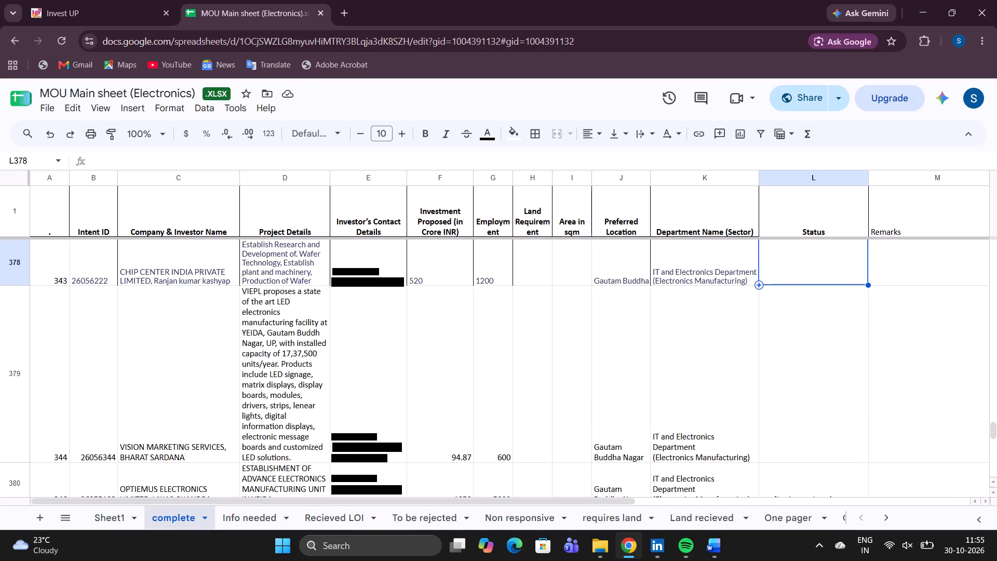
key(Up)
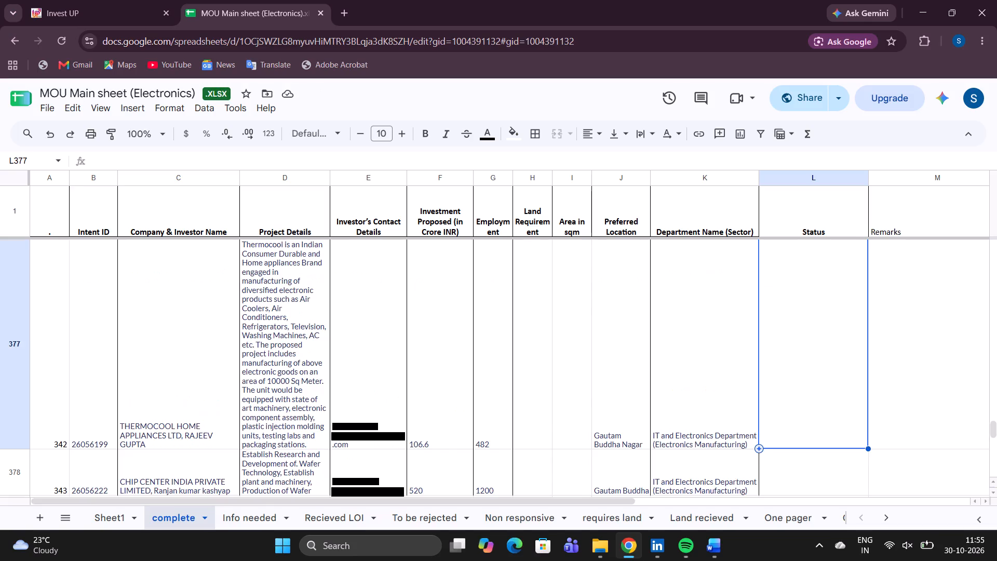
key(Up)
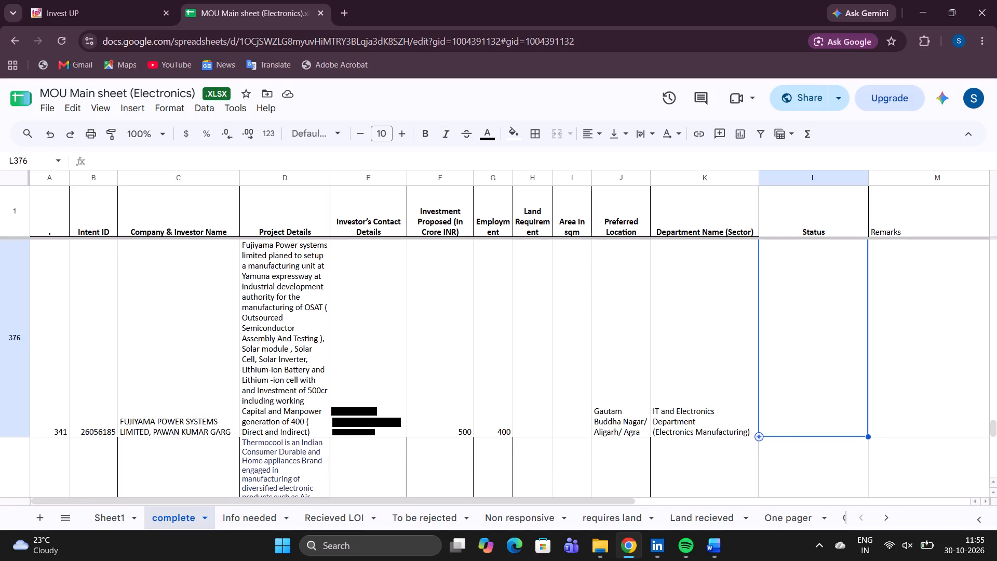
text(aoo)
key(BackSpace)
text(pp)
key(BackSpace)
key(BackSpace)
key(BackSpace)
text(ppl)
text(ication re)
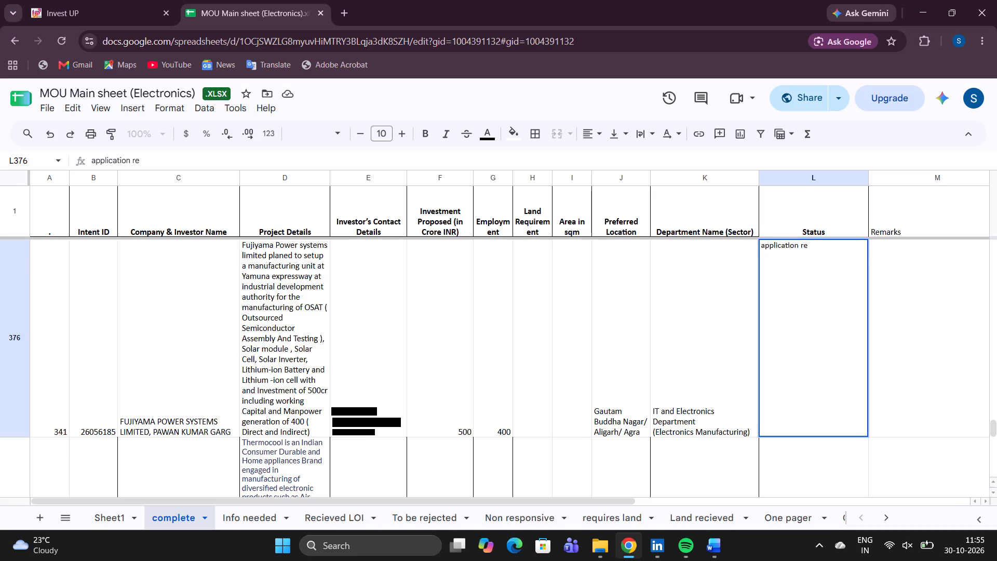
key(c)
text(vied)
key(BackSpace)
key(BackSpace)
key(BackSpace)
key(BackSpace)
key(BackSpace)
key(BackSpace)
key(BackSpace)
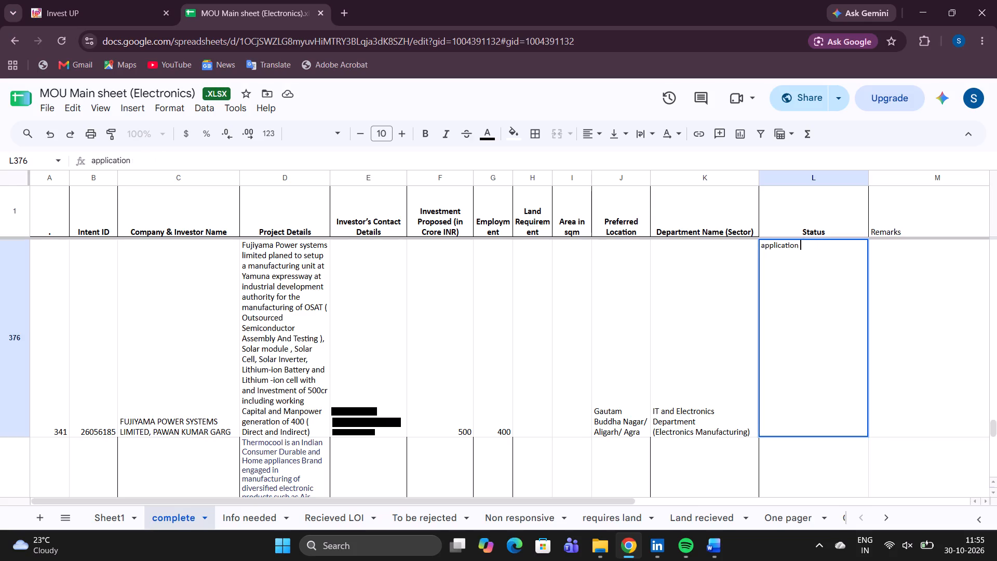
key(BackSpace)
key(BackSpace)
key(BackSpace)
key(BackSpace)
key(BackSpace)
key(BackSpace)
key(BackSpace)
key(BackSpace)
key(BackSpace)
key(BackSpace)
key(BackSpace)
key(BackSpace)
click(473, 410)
Set the Status of Starion India in row 372 to "application".
scroll(473, 410, up, 3)
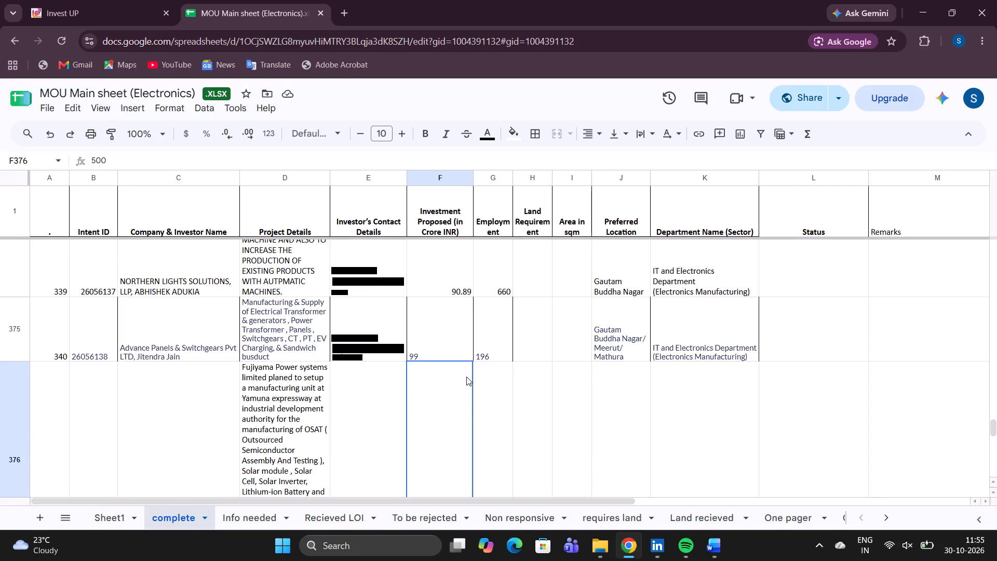
scroll(466, 377, up, 3)
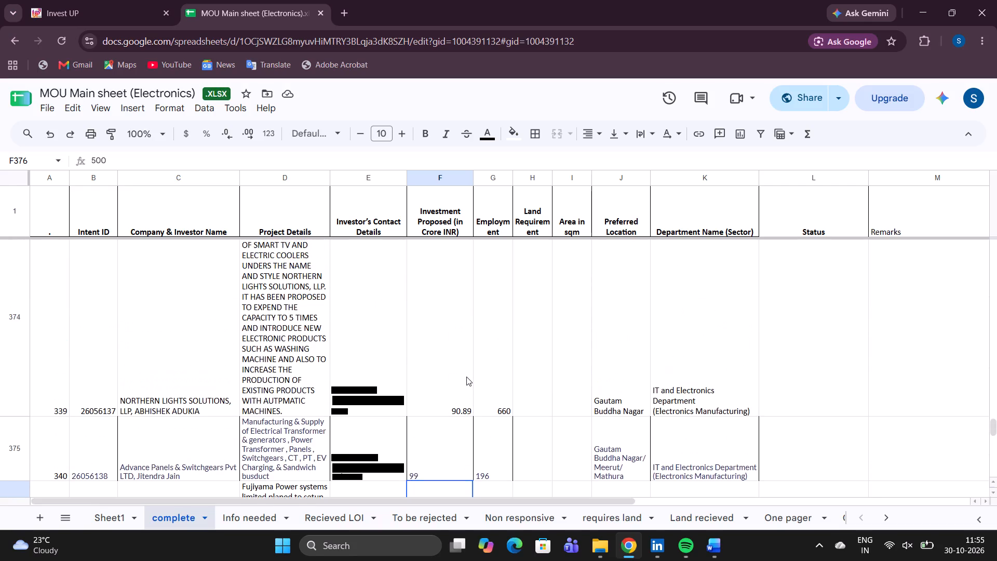
scroll(466, 377, up, 2)
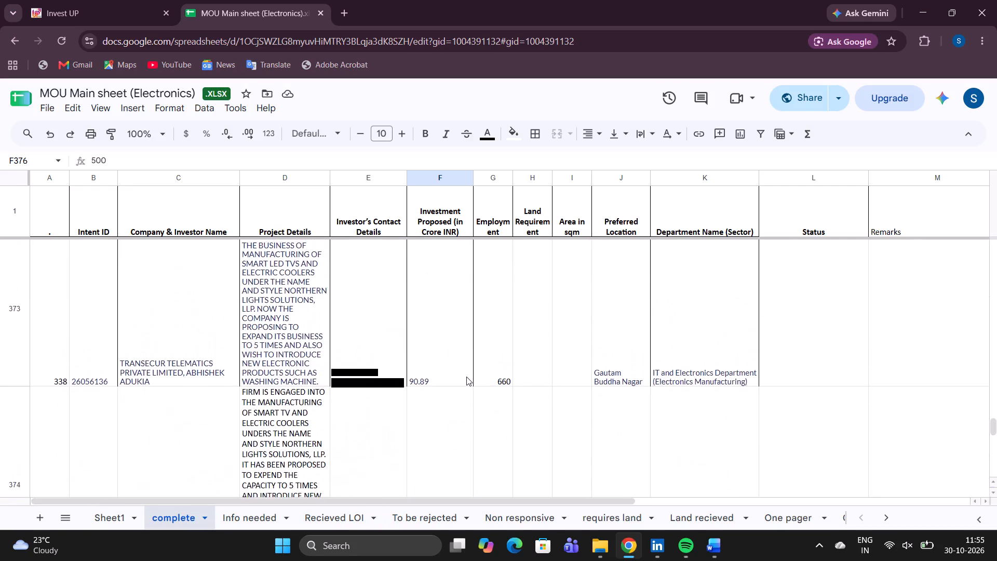
scroll(466, 377, up, 2)
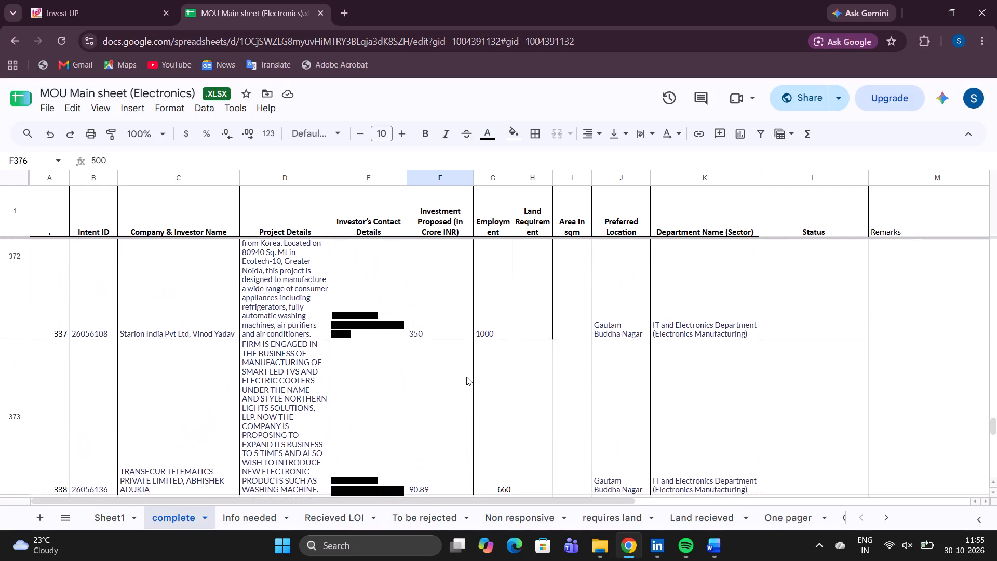
scroll(466, 377, up, 3)
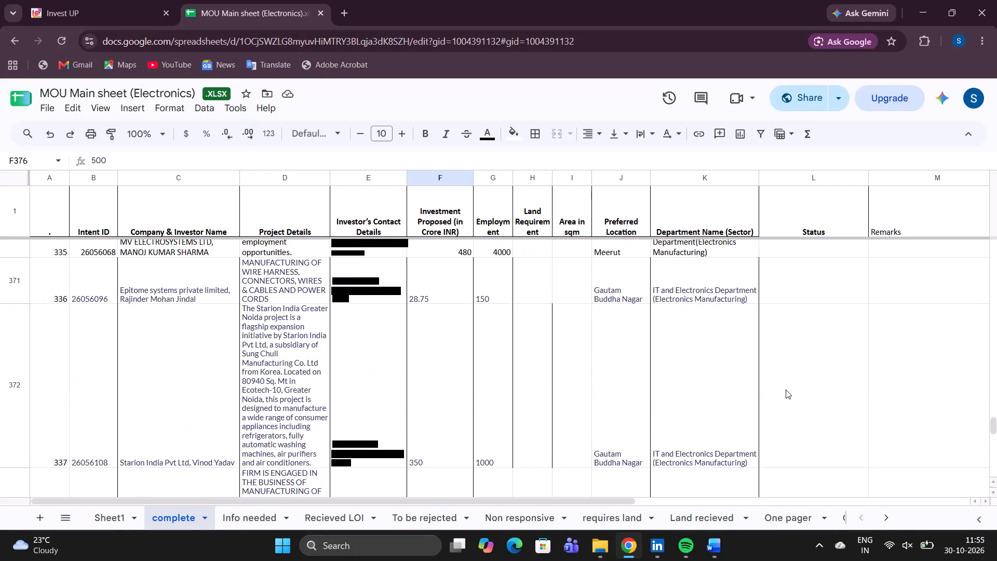
click(786, 390)
text(application)
key(space)
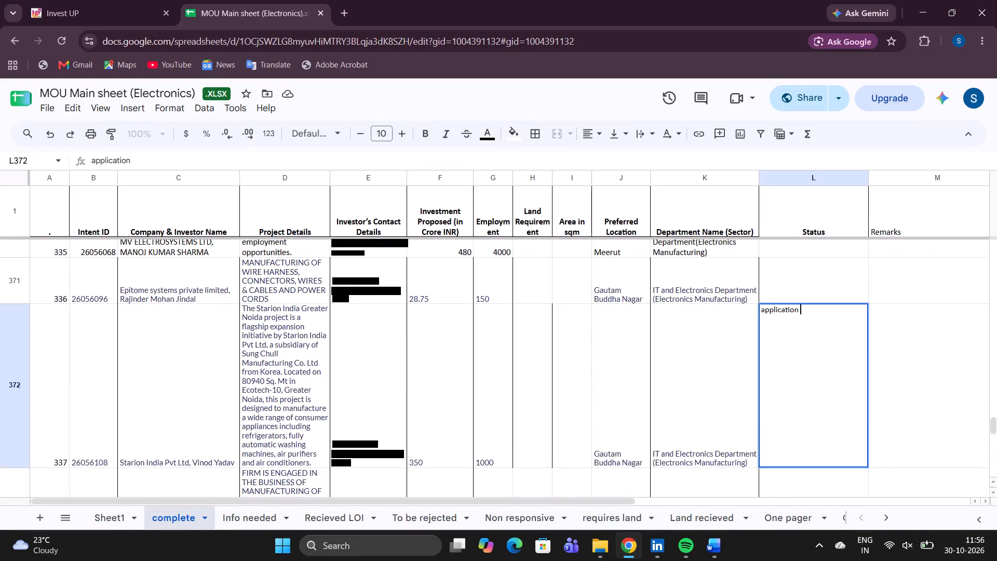
key(Up)
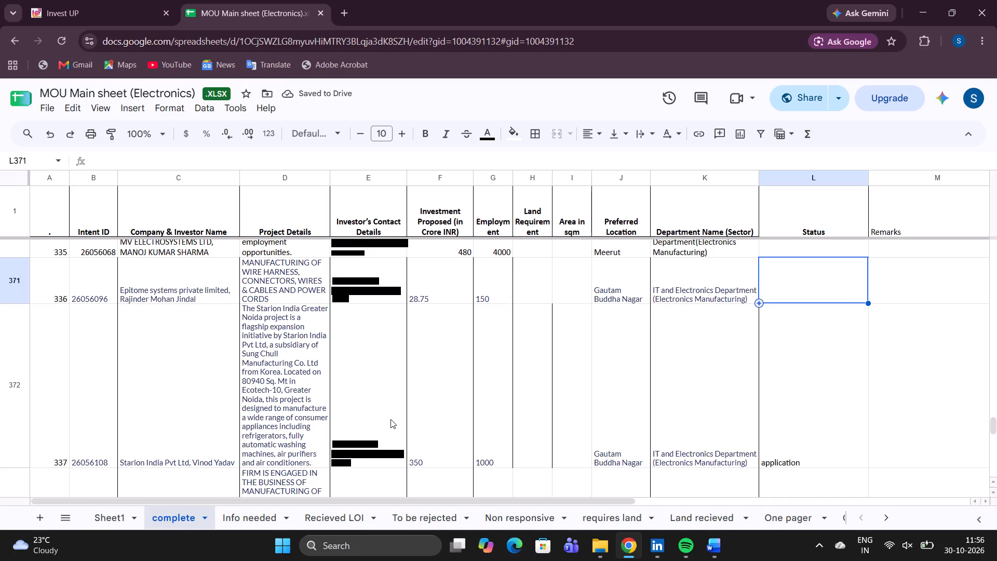
Clear the Status of Eppeltone Engineers in row 383.
scroll(390, 419, down, 11)
scroll(390, 419, up, 2)
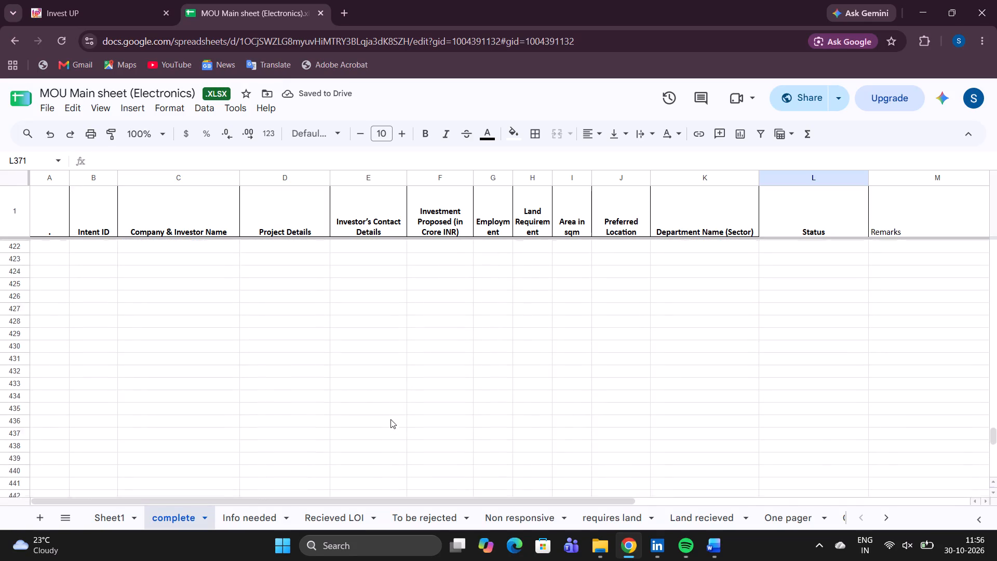
scroll(390, 419, up, 6)
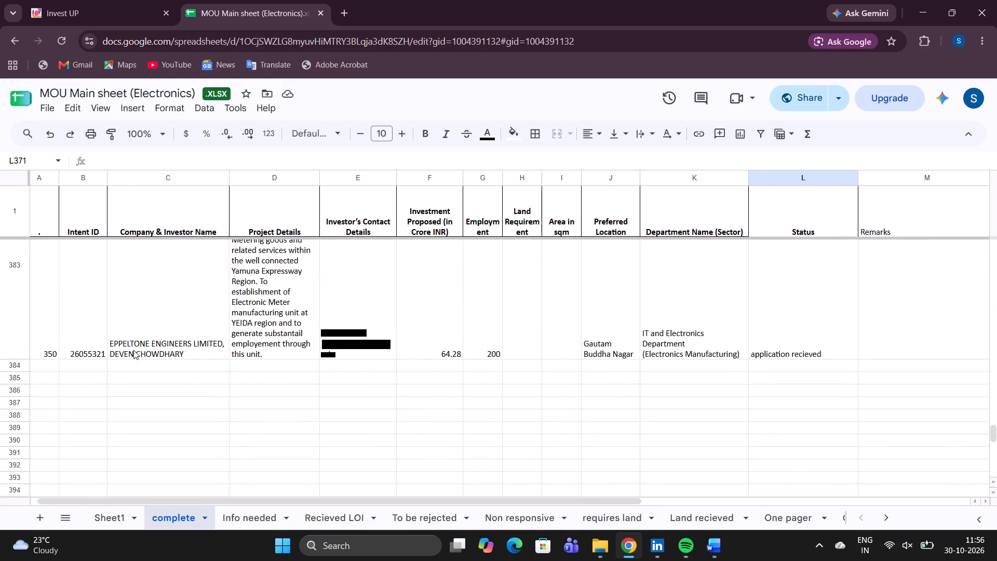
click(811, 327)
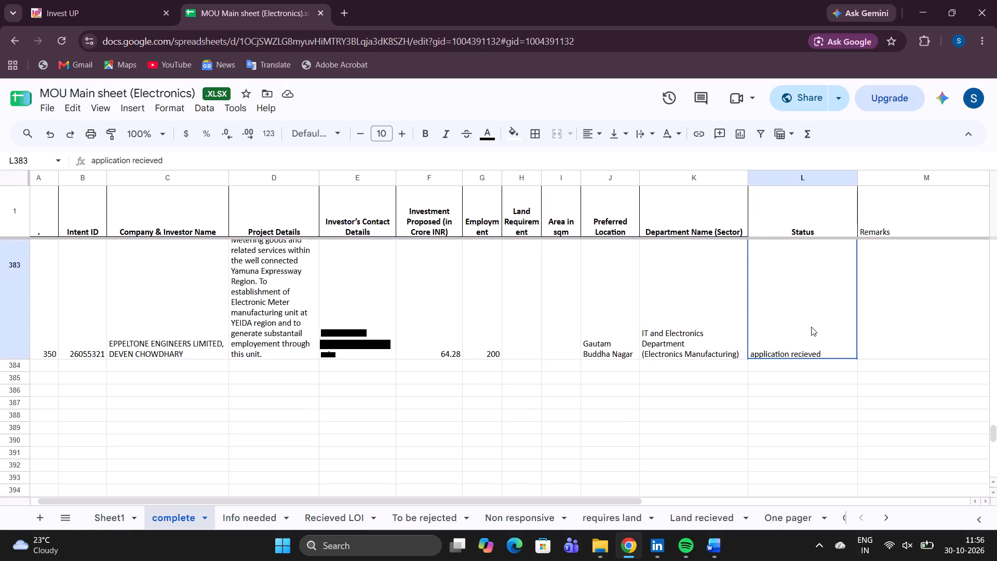
key(BackSpace)
Set the Status of Epitome systems in row 371 (intent 26056096) to "application".
scroll(682, 323, up, 3)
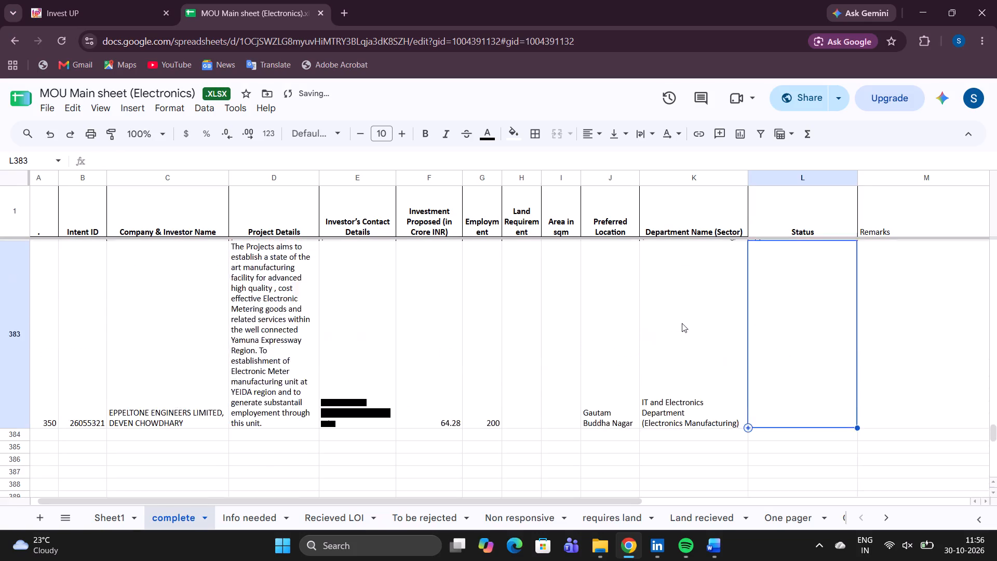
scroll(682, 323, up, 10)
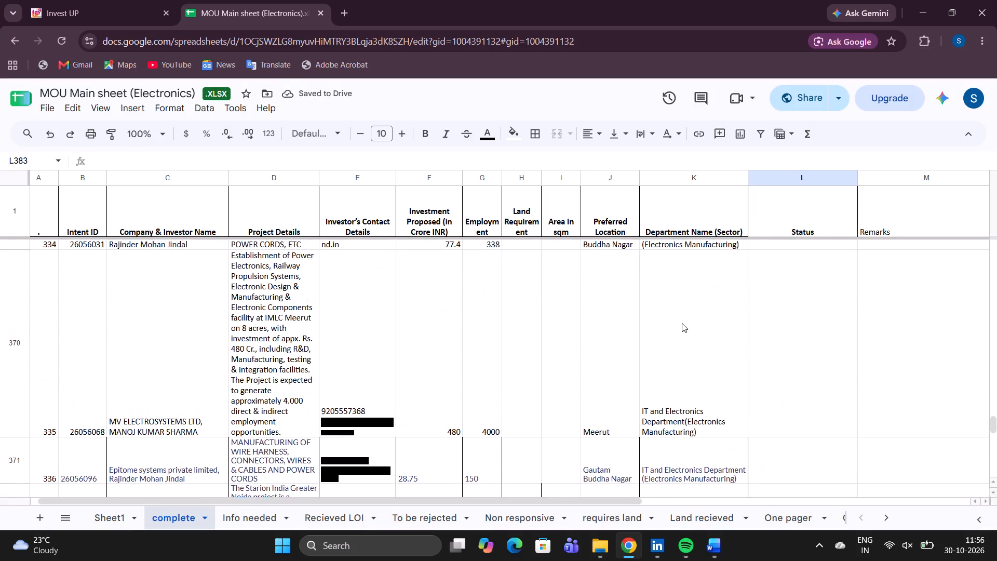
scroll(682, 323, down, 1)
click(789, 373)
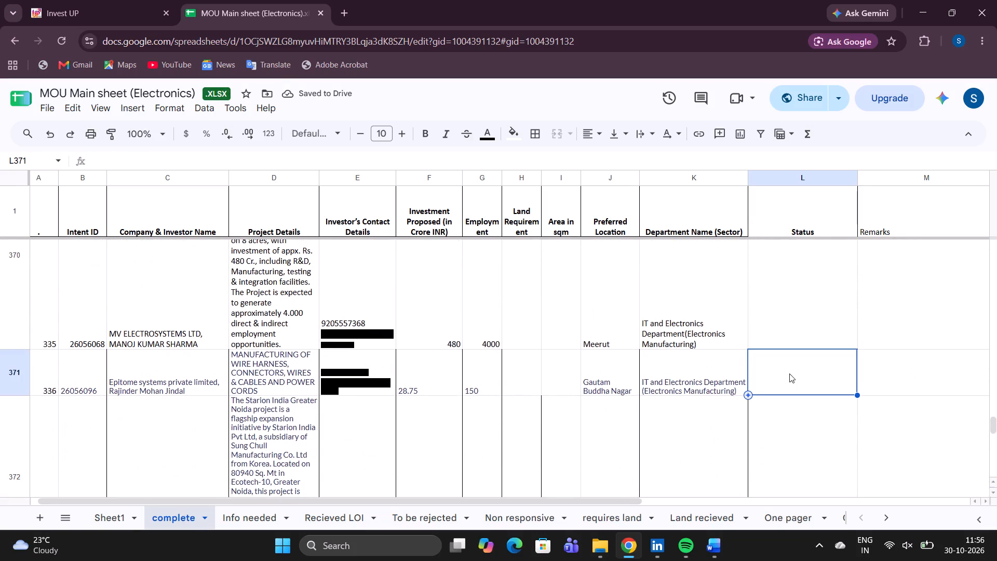
text(app)
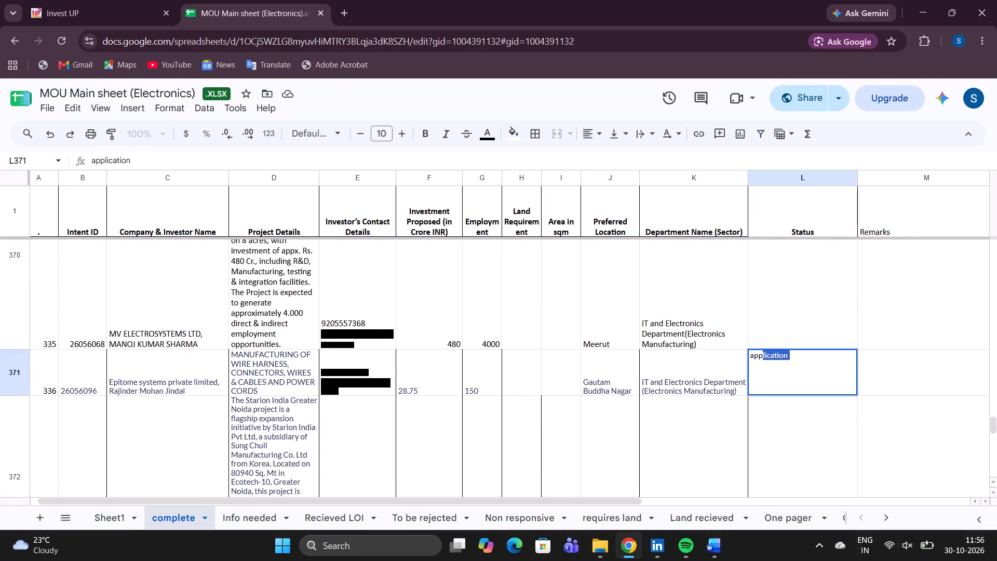
key(Return)
scroll(462, 404, up, 1)
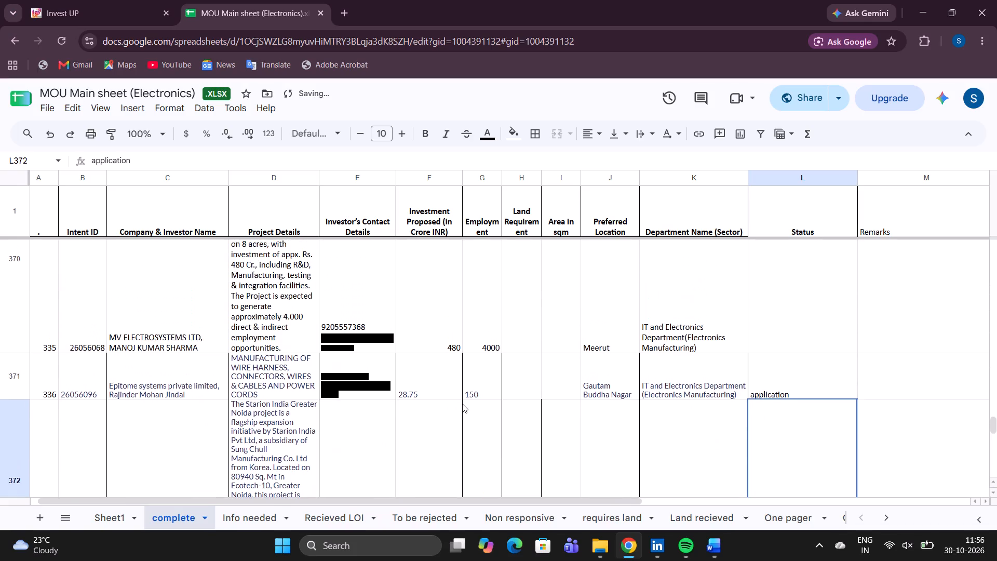
scroll(462, 404, up, 2)
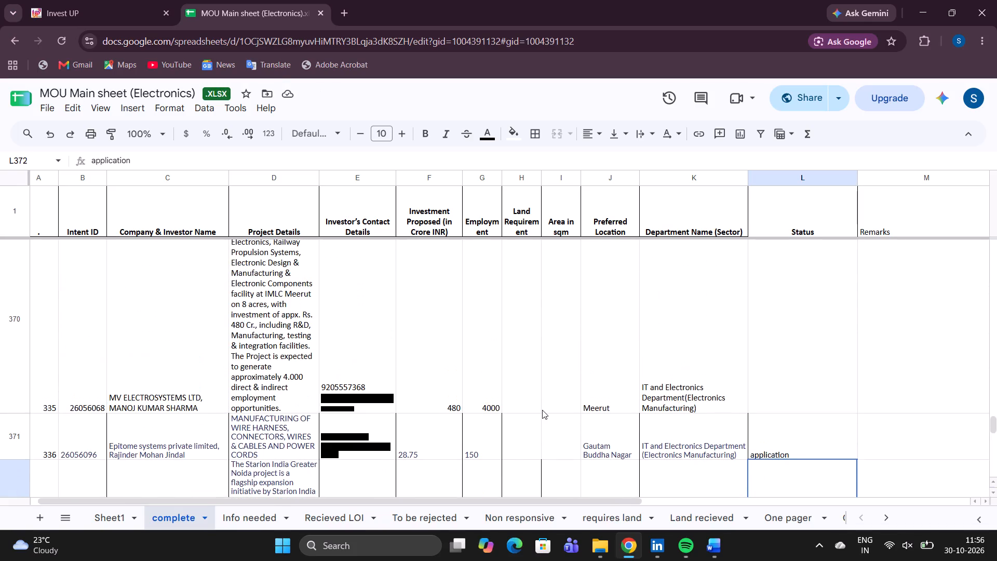
scroll(542, 410, up, 2)
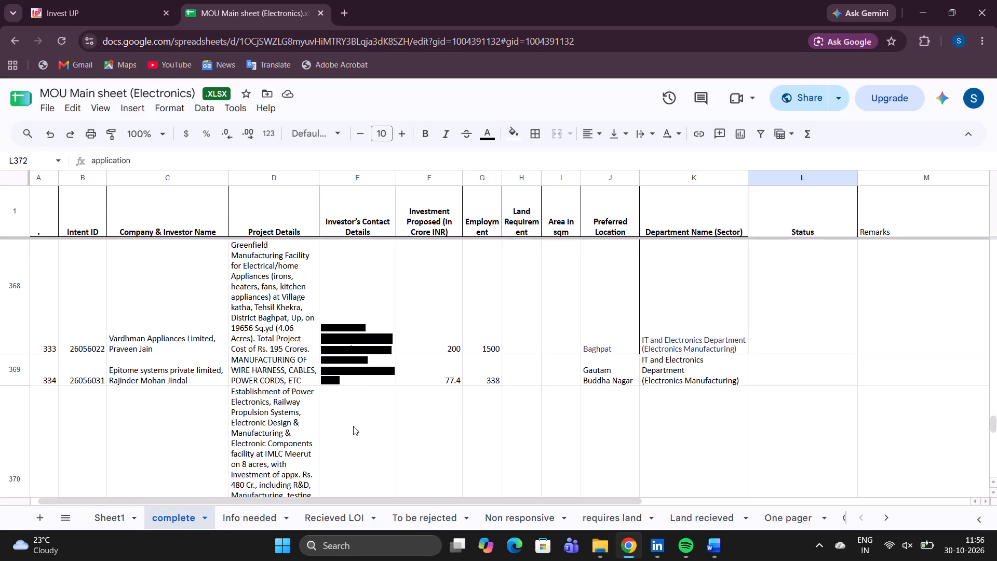
scroll(353, 426, up, 1)
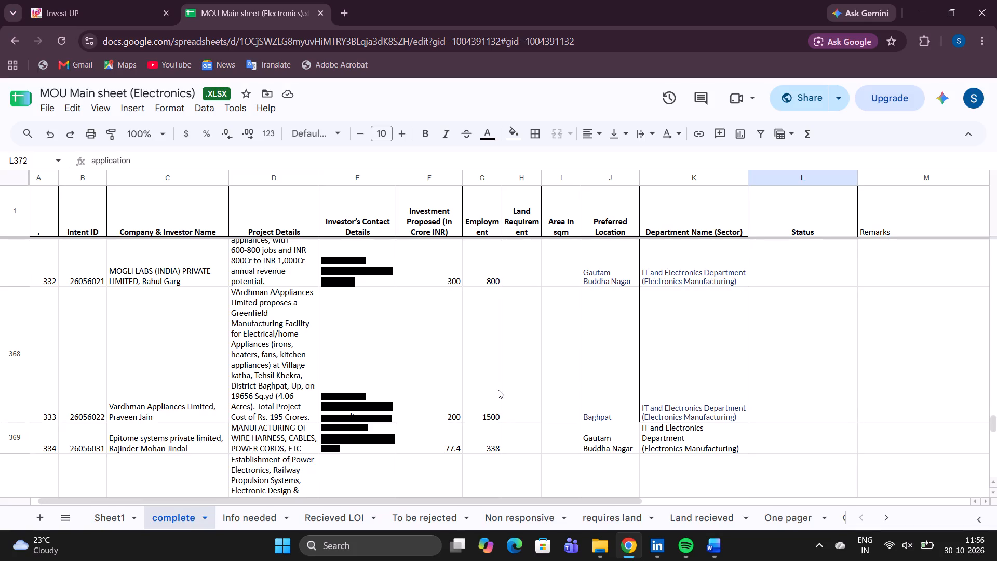
scroll(498, 390, up, 1)
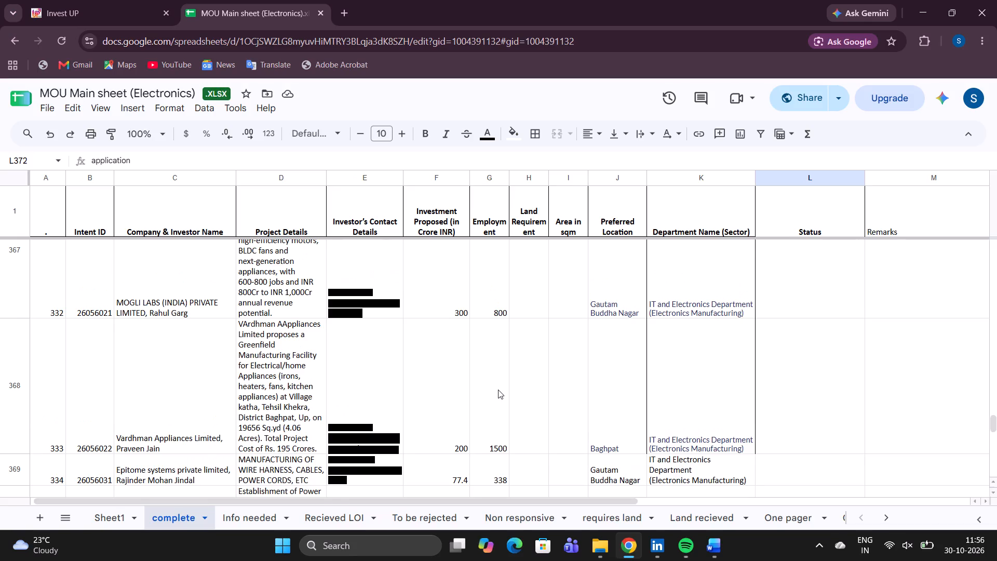
scroll(498, 390, up, 3)
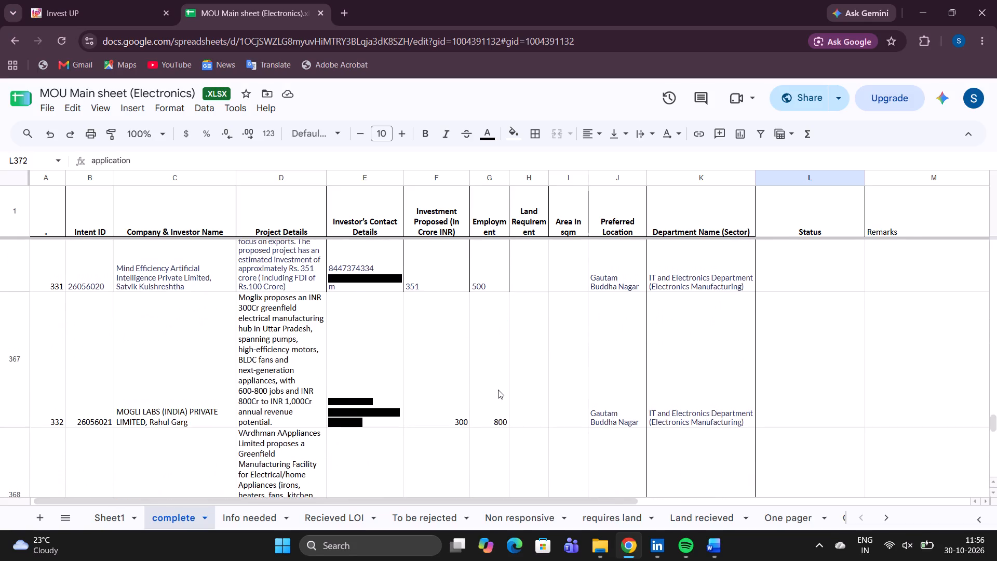
scroll(498, 390, up, 3)
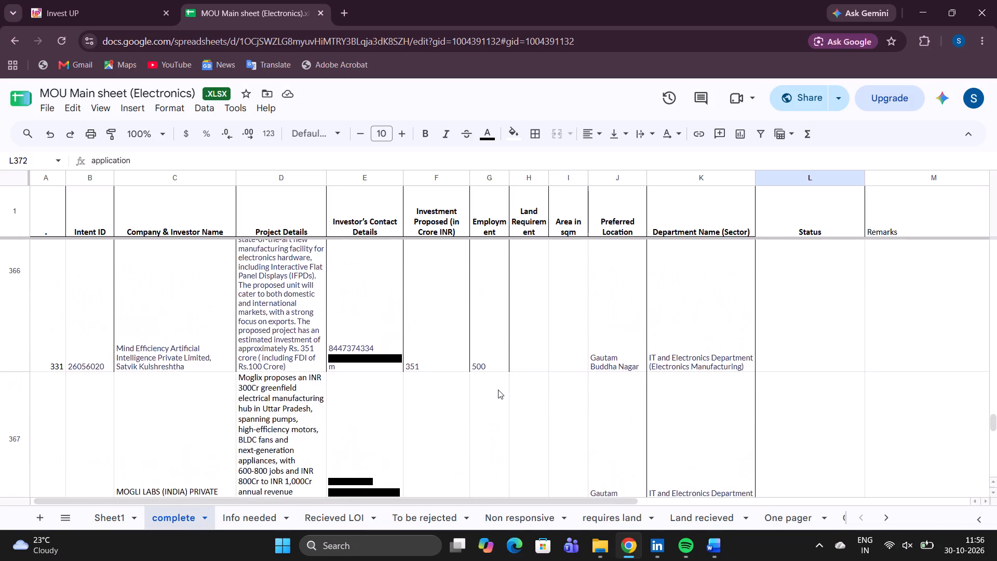
scroll(498, 390, up, 2)
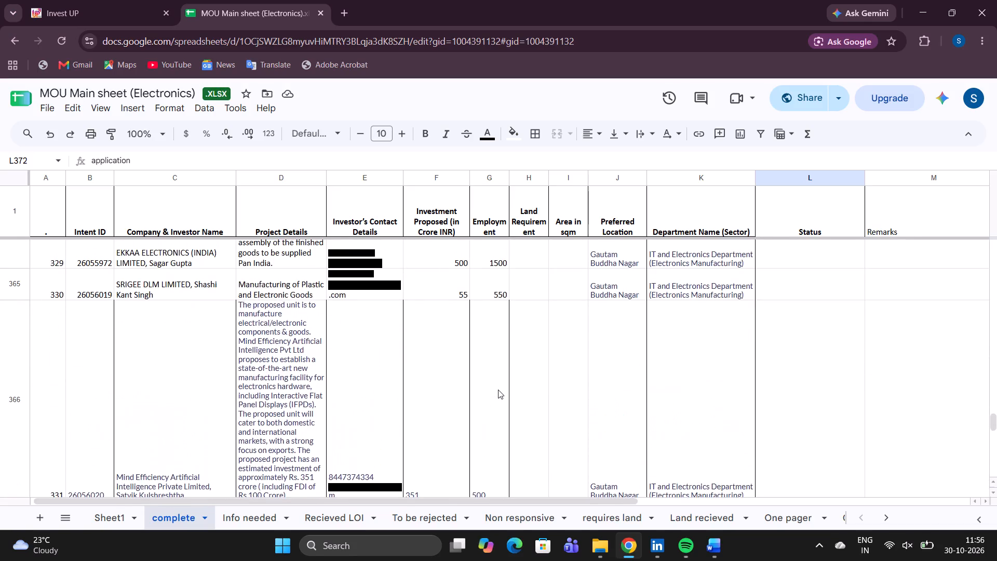
scroll(498, 390, up, 1)
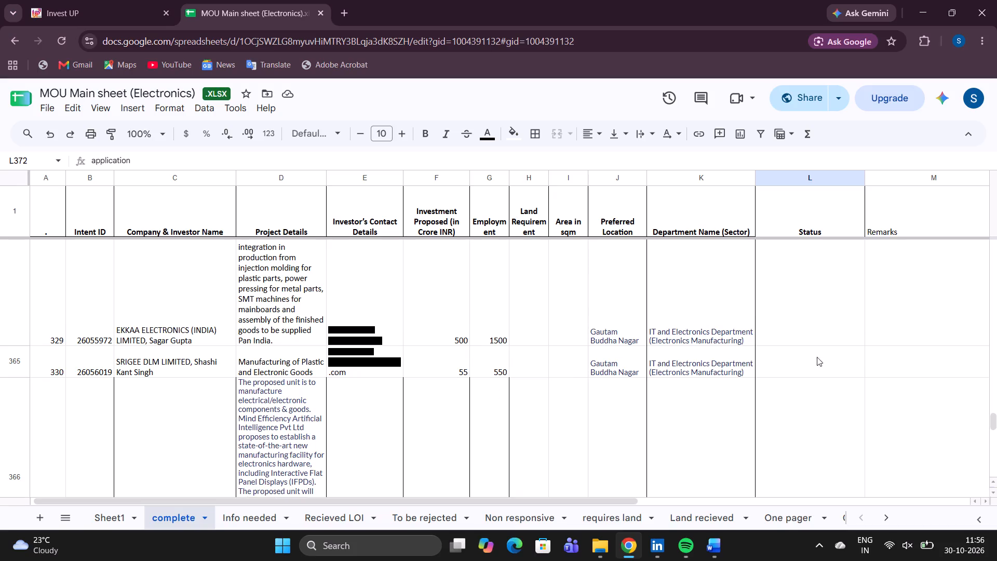
click(821, 354)
key(a)
text(pplication)
key(Up)
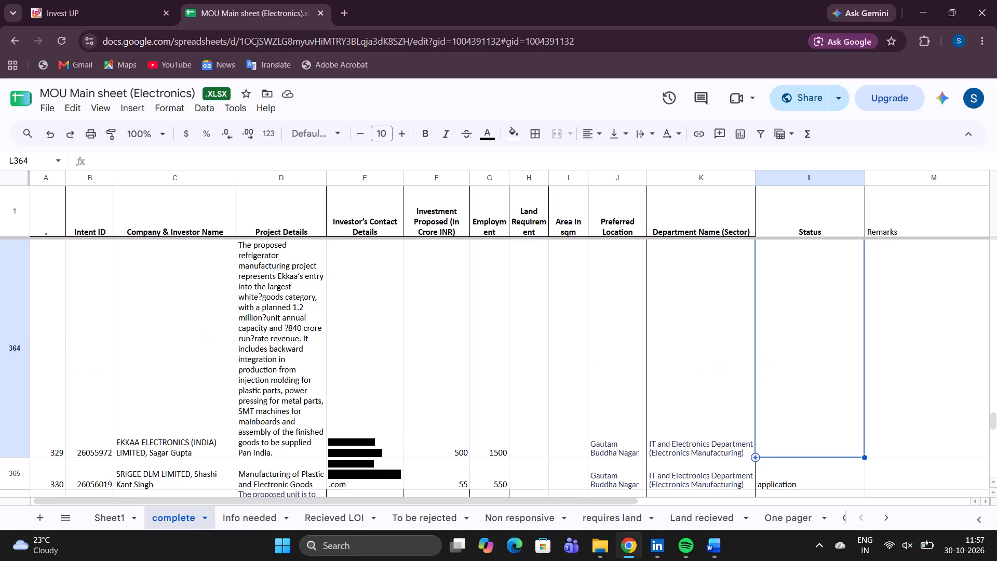
Set the Status of Ekkaa Electronics in row 364 to "loi letter sent".
text(loi letter)
key(space)
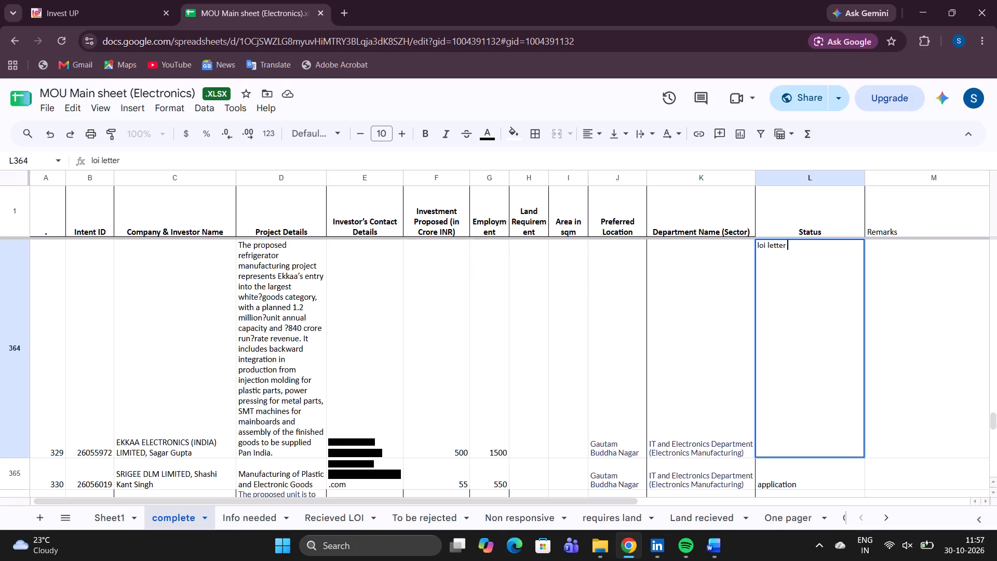
text(sent)
key(Left)
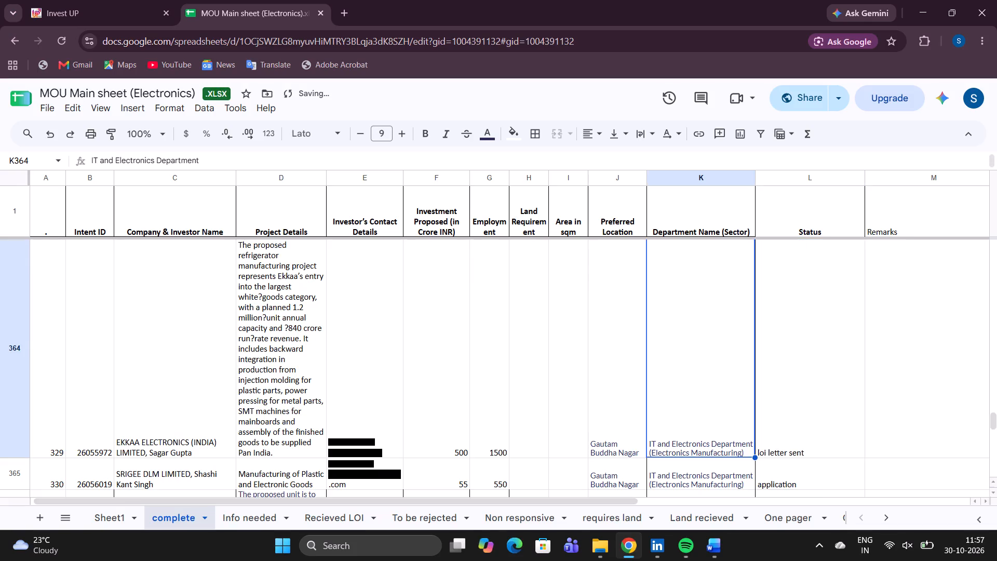
key(Up)
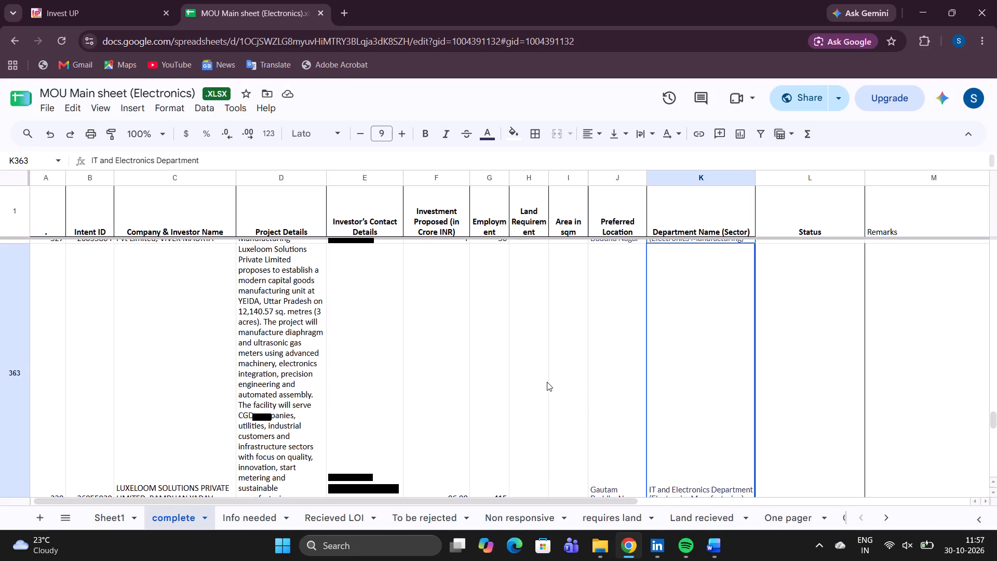
Set the Status of Metalware Corporation in row 358 (intent 26055670) to "application", leaving rows 359 to 363 blank.
scroll(528, 444, up, 2)
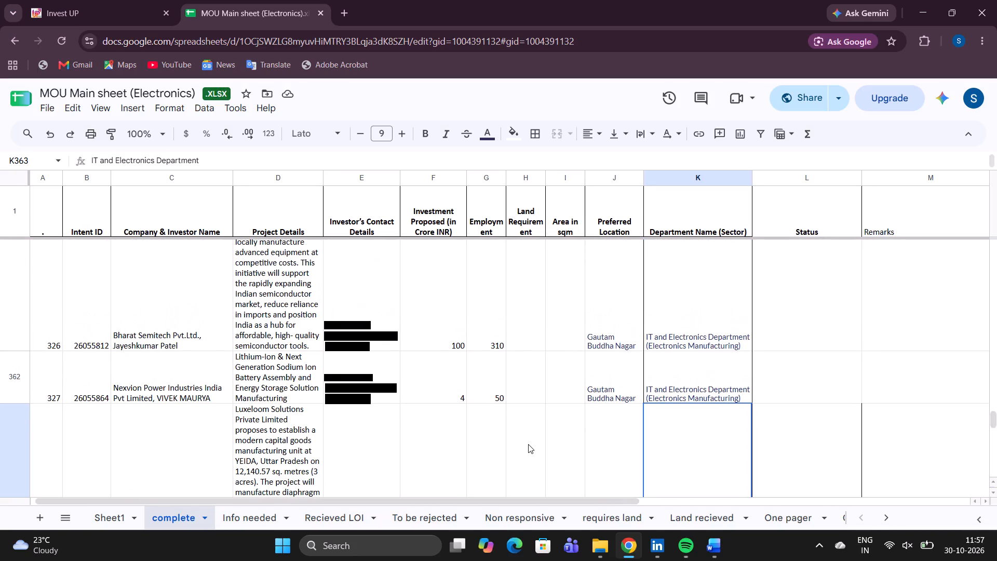
scroll(528, 444, up, 1)
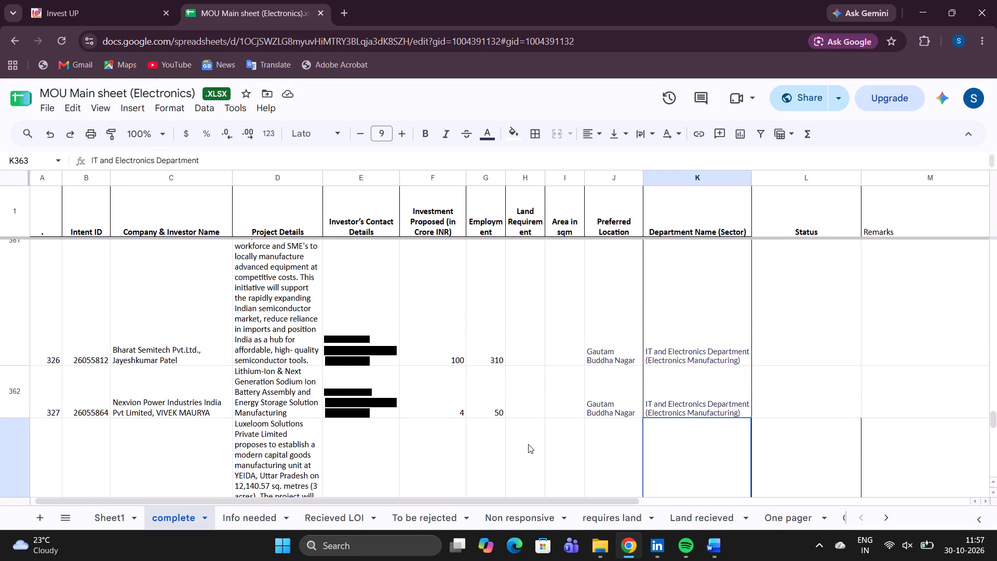
scroll(528, 444, up, 2)
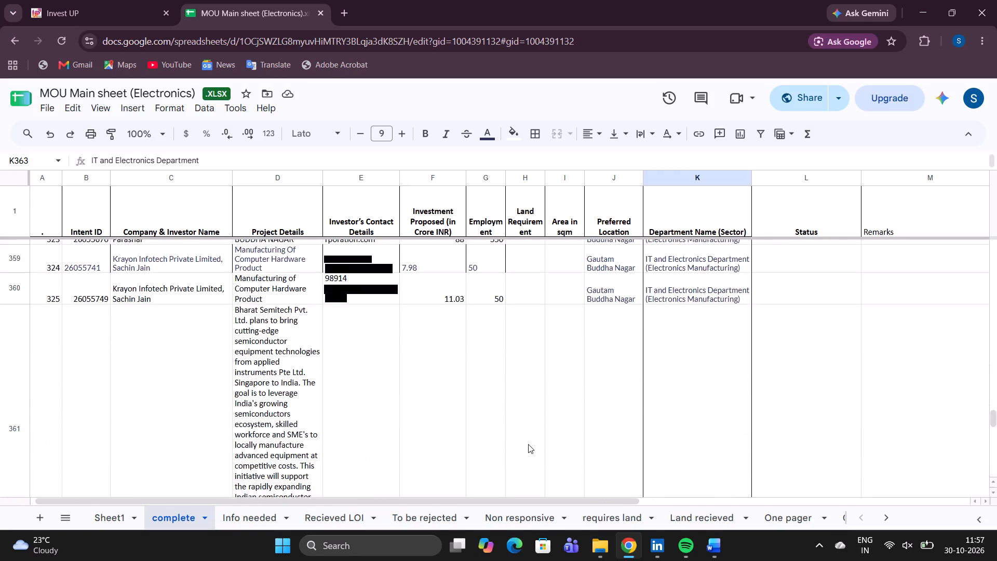
scroll(528, 444, up, 1)
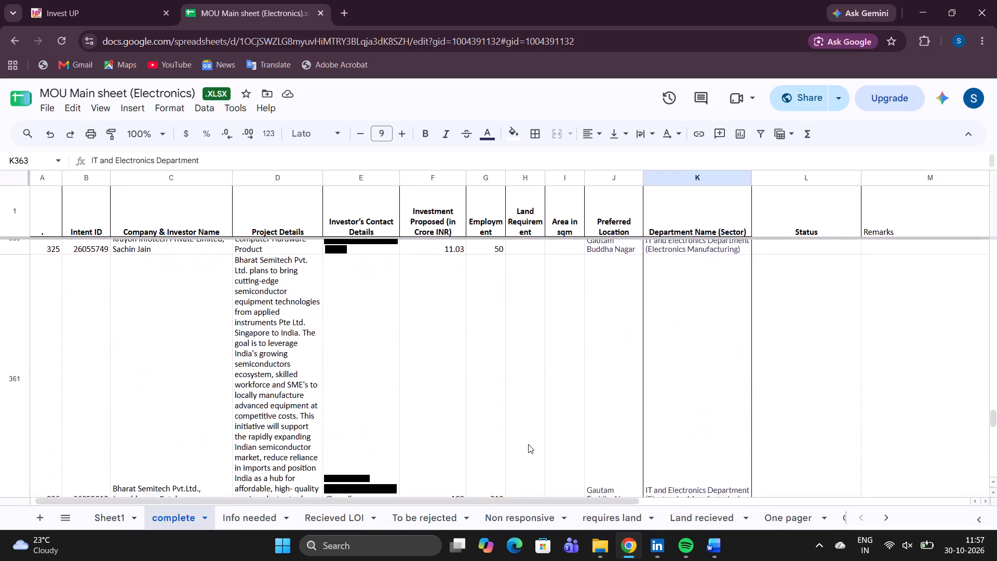
scroll(528, 444, up, 4)
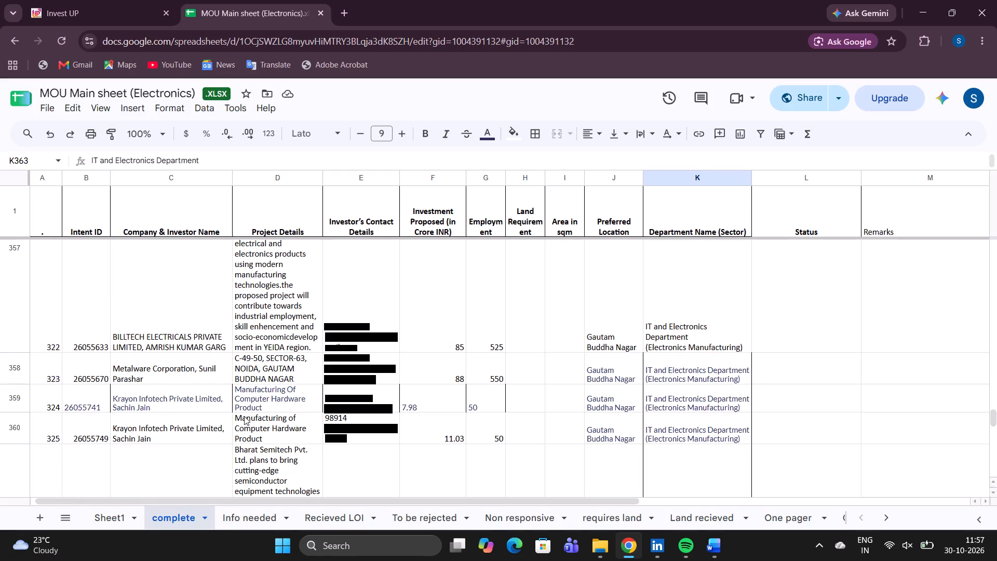
scroll(239, 411, up, 1)
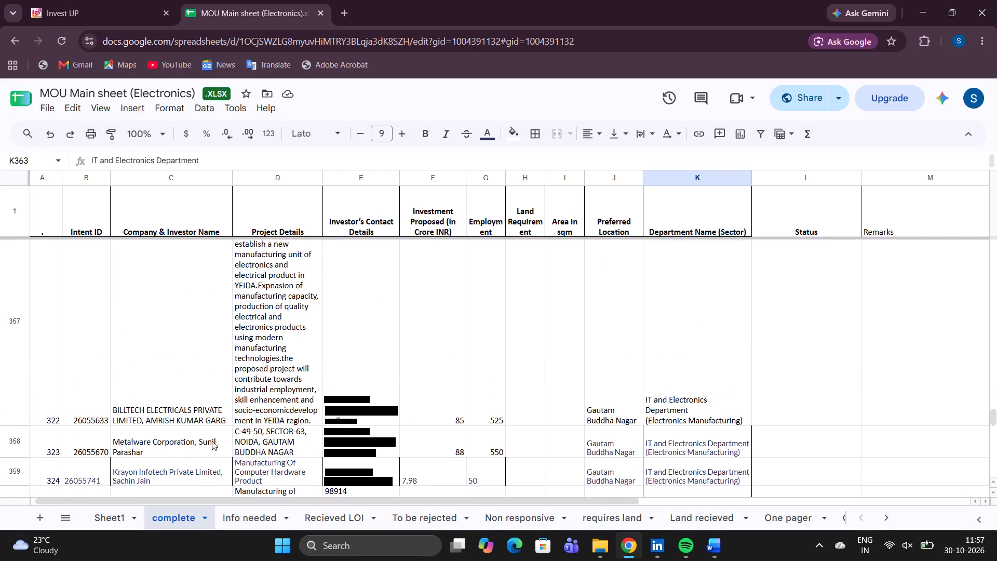
click(783, 448)
text(application)
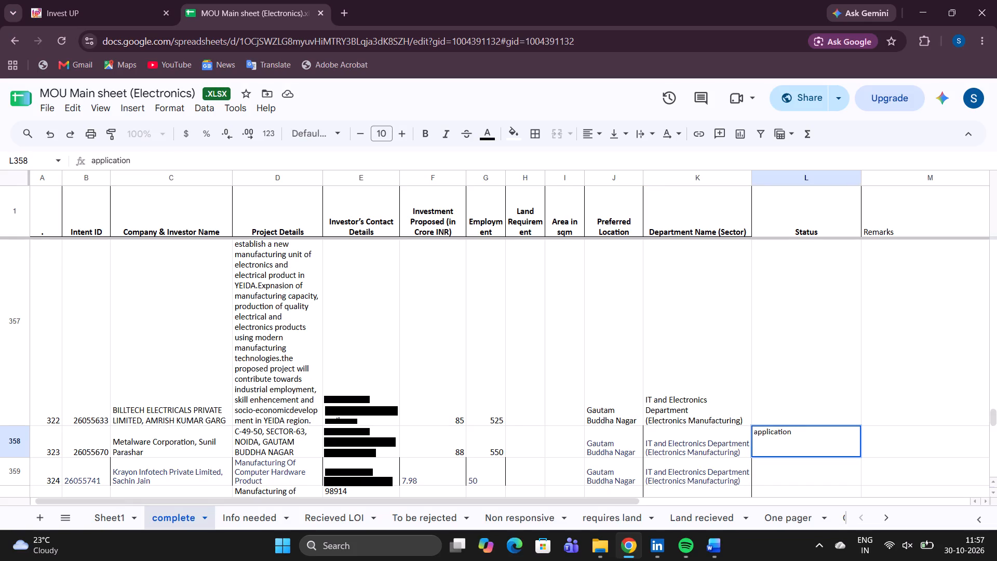
scroll(304, 437, up, 1)
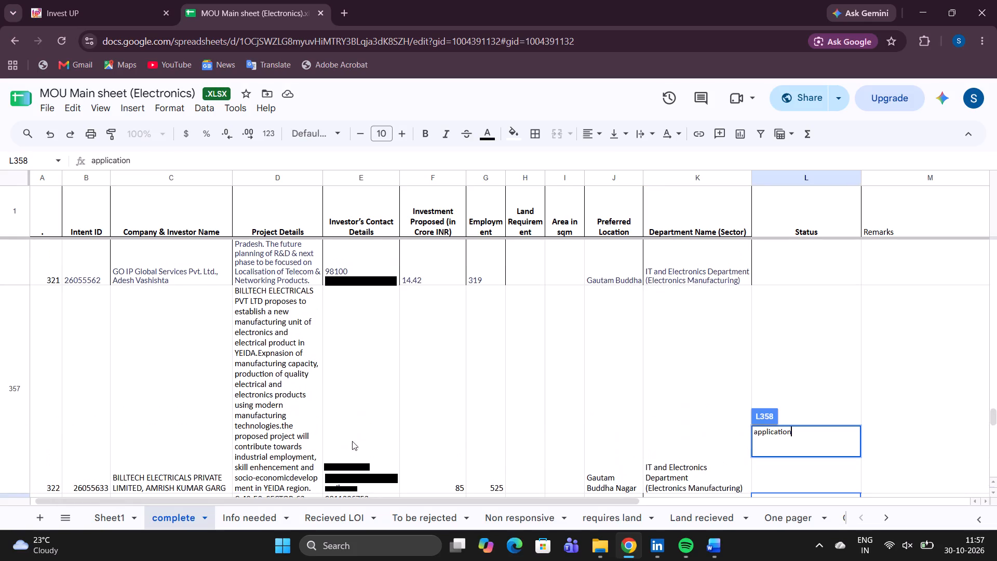
click(593, 413)
Set the Status of AIL Dixon Technologies in row 355 (intent 26055559) to "application", leaving rows 356 and 357 blank.
scroll(593, 413, up, 1)
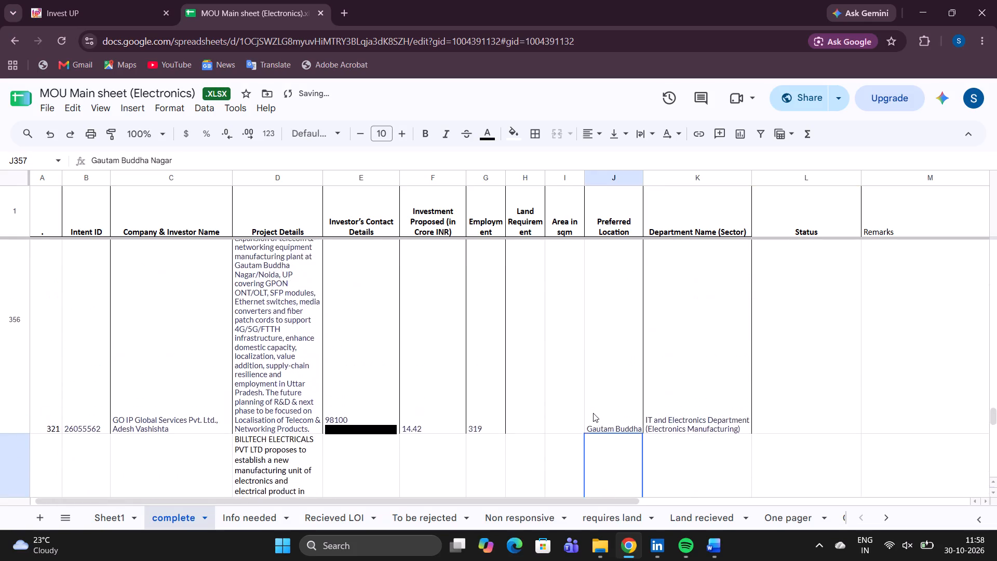
scroll(593, 413, up, 2)
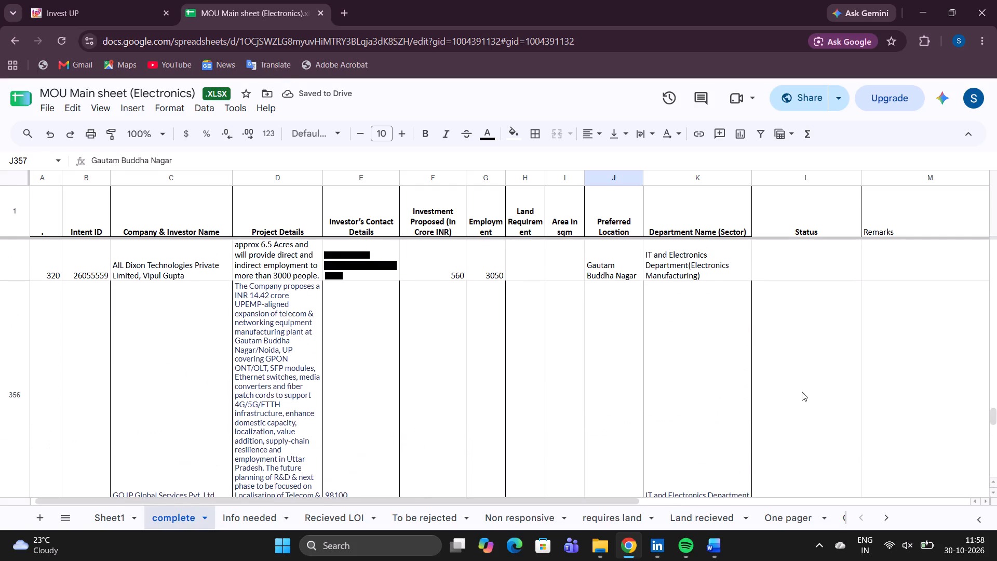
click(802, 393)
scroll(479, 335, up, 1)
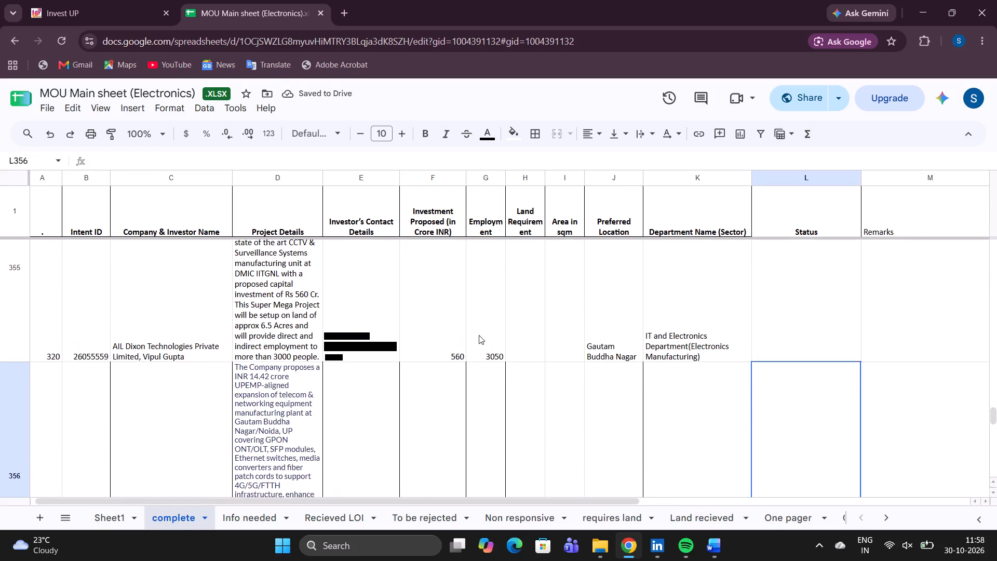
scroll(479, 335, up, 2)
click(783, 334)
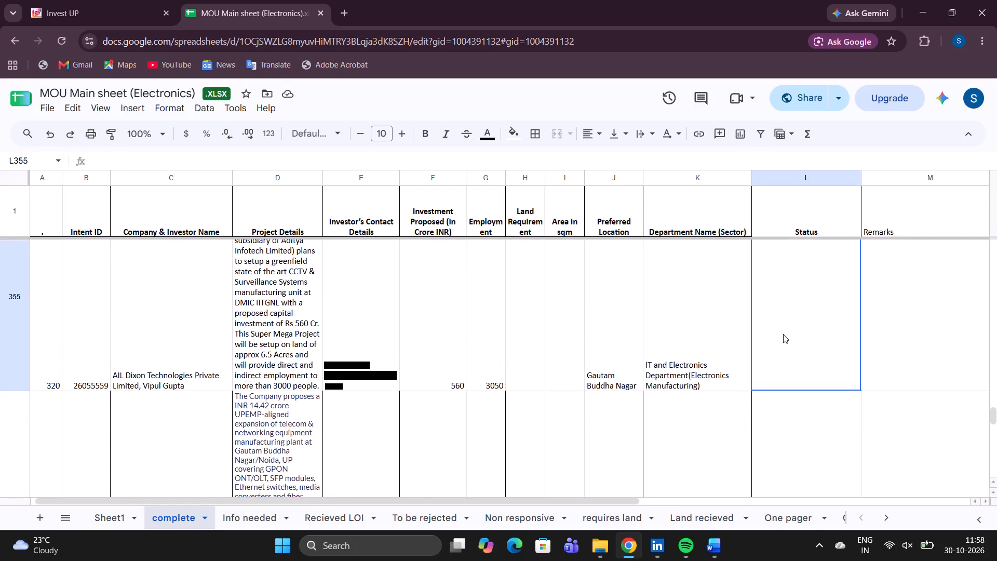
text(app)
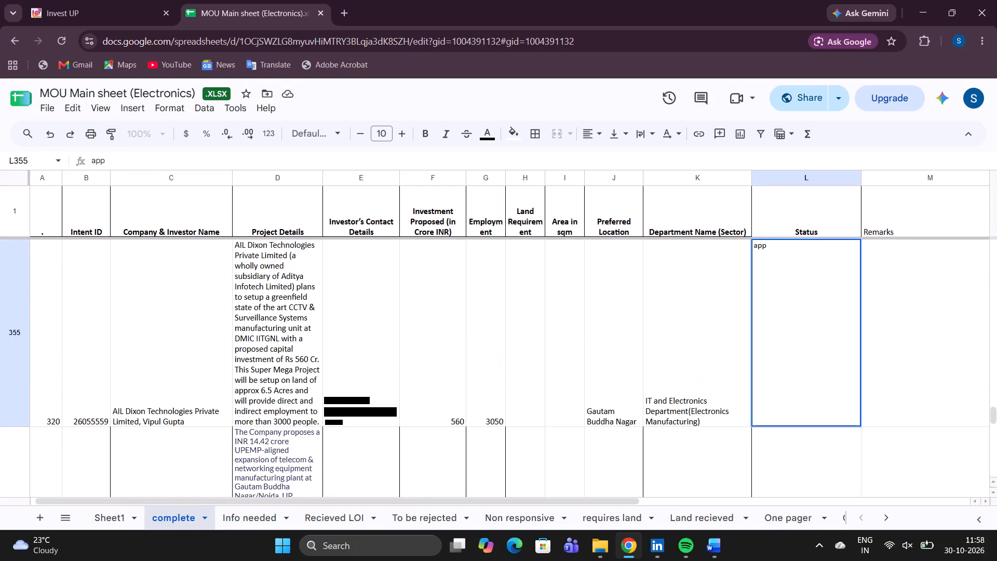
text(lication)
click(731, 362)
Set the Status of both Optiemus Electronics entries, rows 348 and 347, to "application", leaving rows 349 to 354 blank.
scroll(731, 362, up, 2)
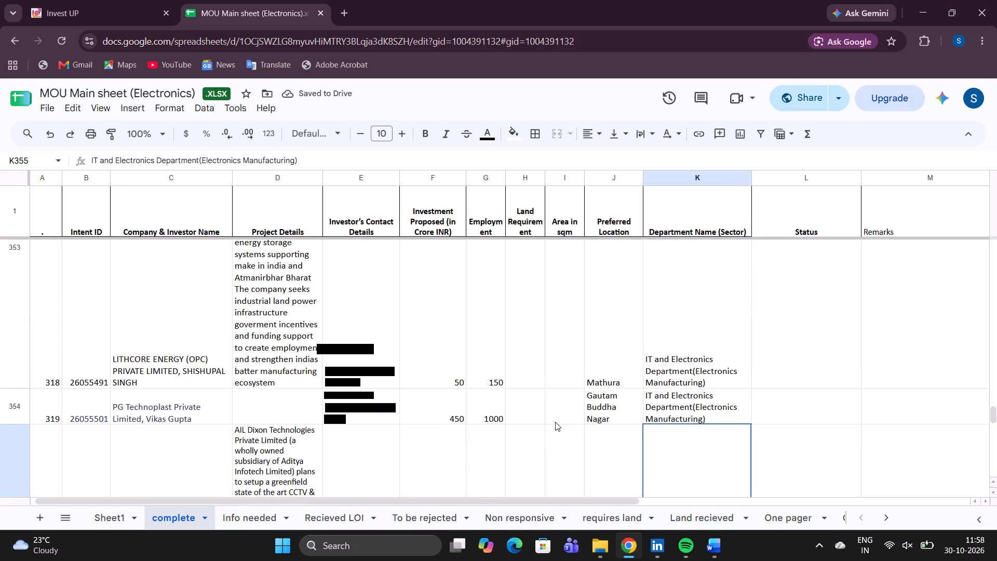
scroll(544, 391, up, 4)
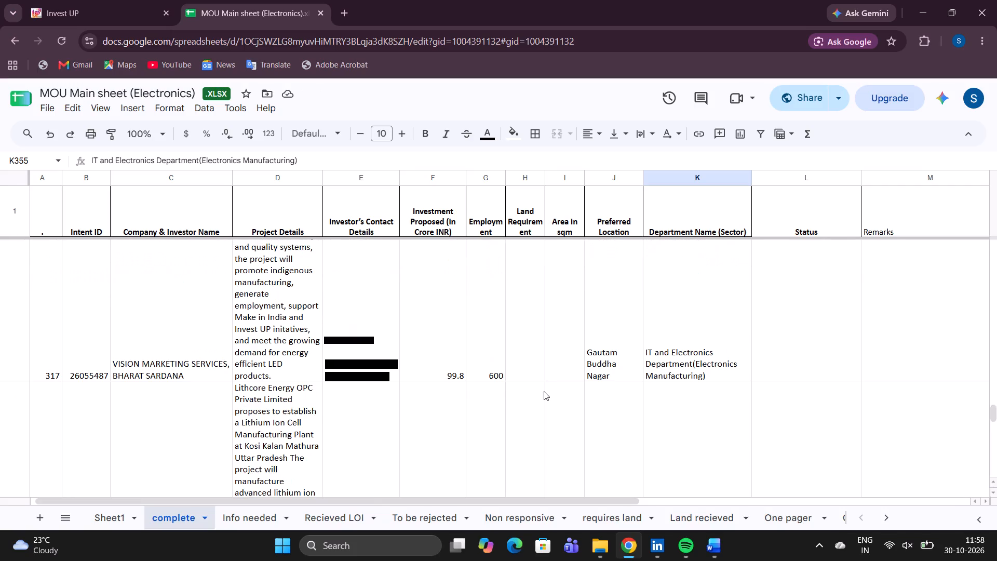
scroll(544, 391, up, 3)
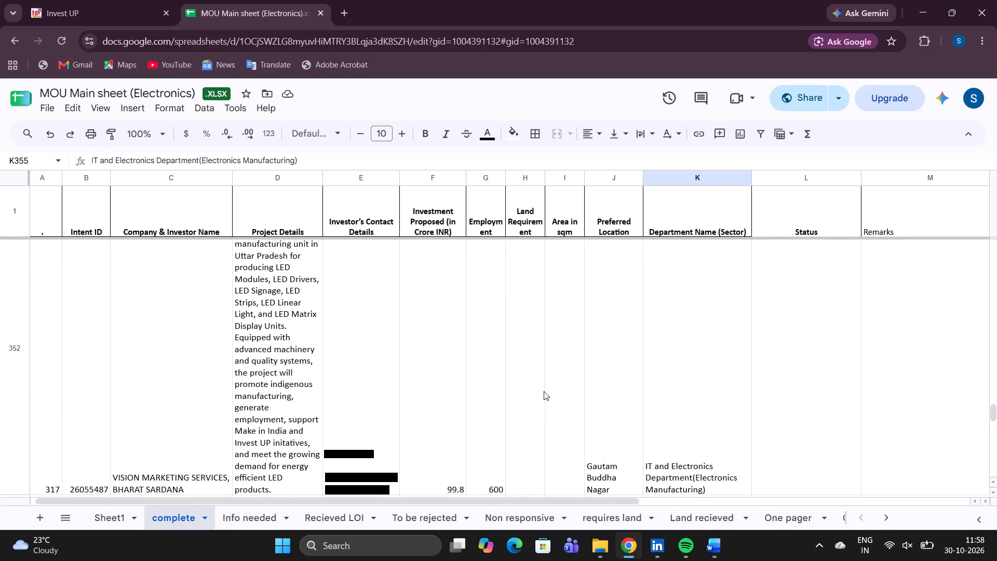
scroll(544, 391, up, 4)
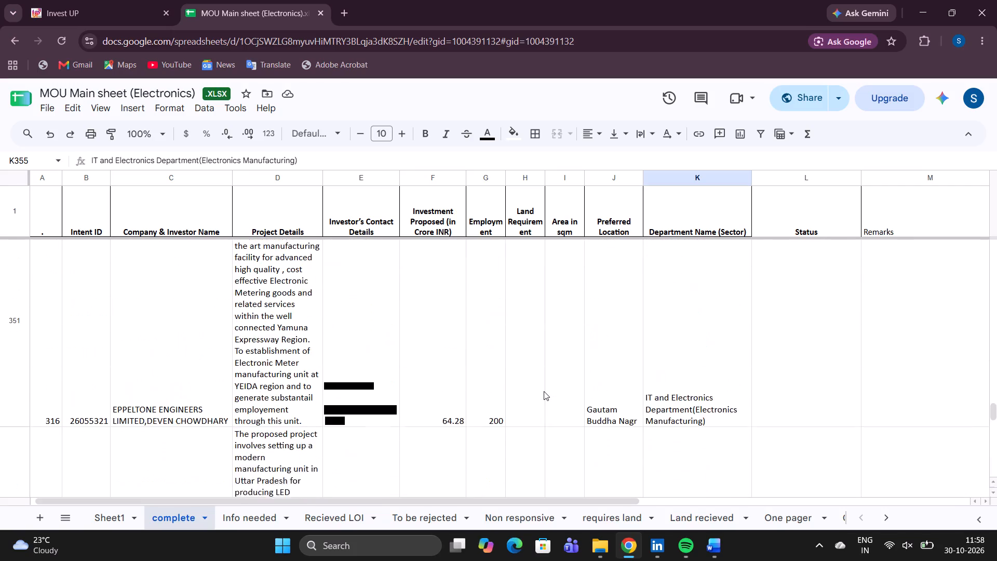
scroll(544, 391, up, 4)
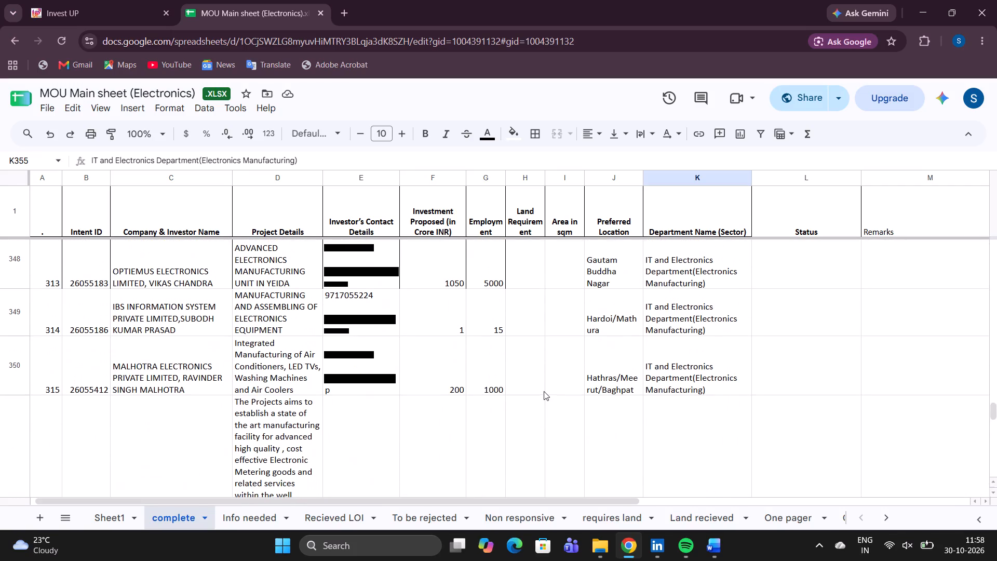
scroll(544, 391, up, 1)
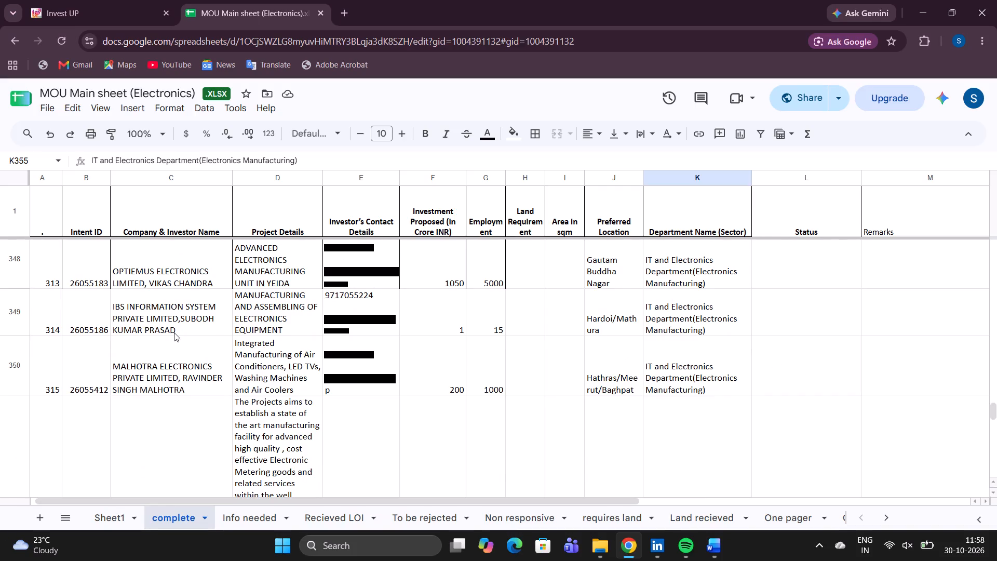
scroll(174, 333, up, 2)
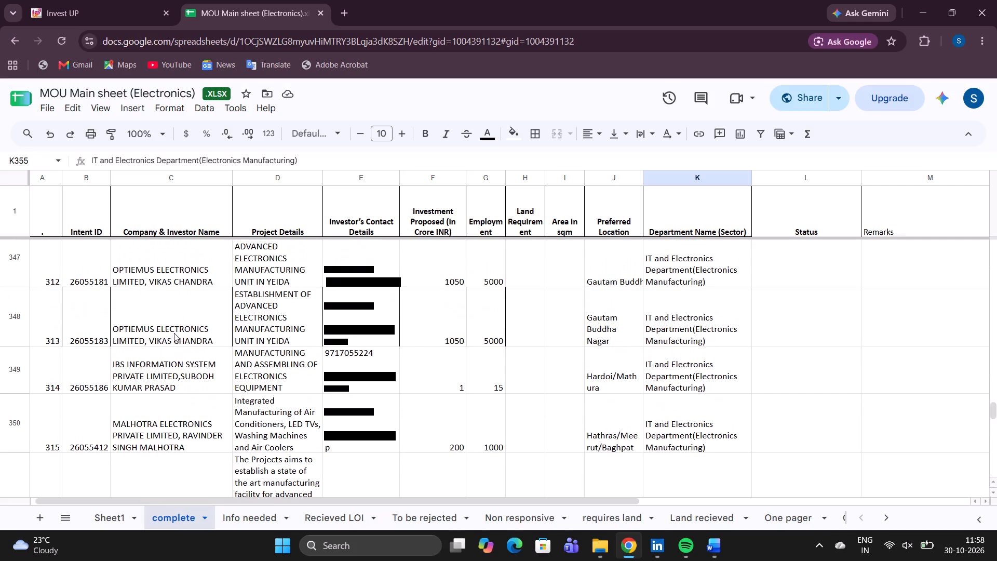
scroll(174, 333, up, 3)
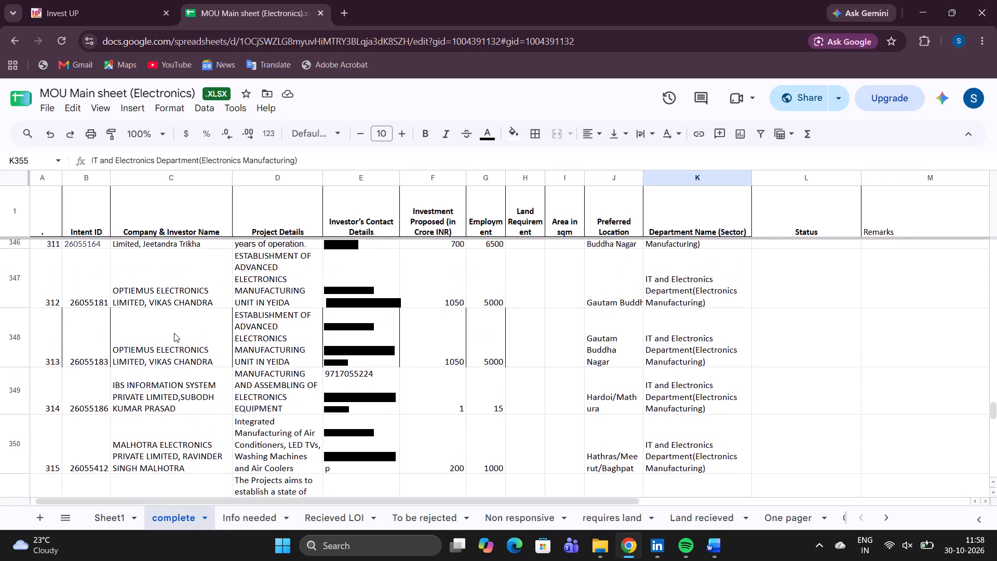
scroll(174, 333, up, 2)
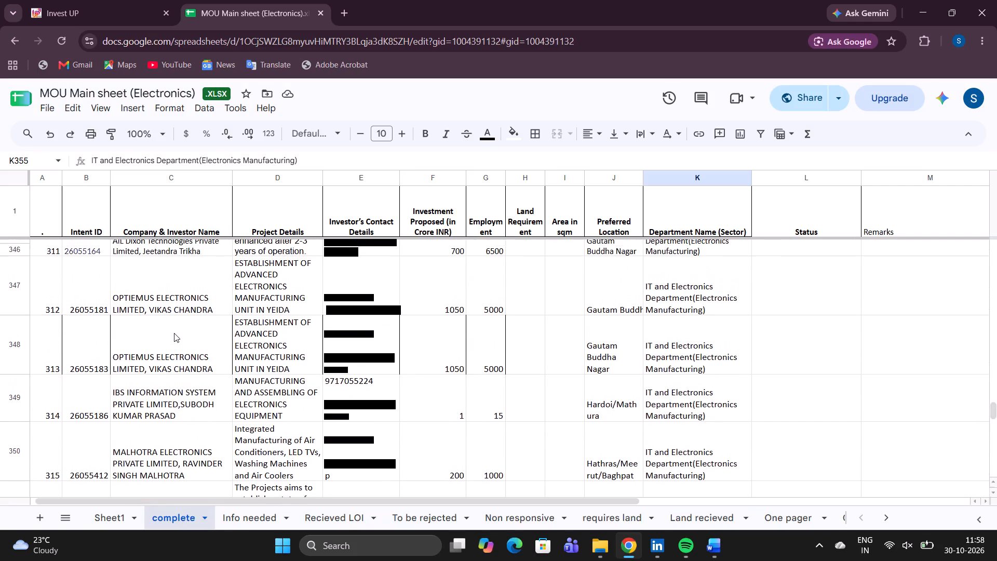
scroll(174, 333, up, 1)
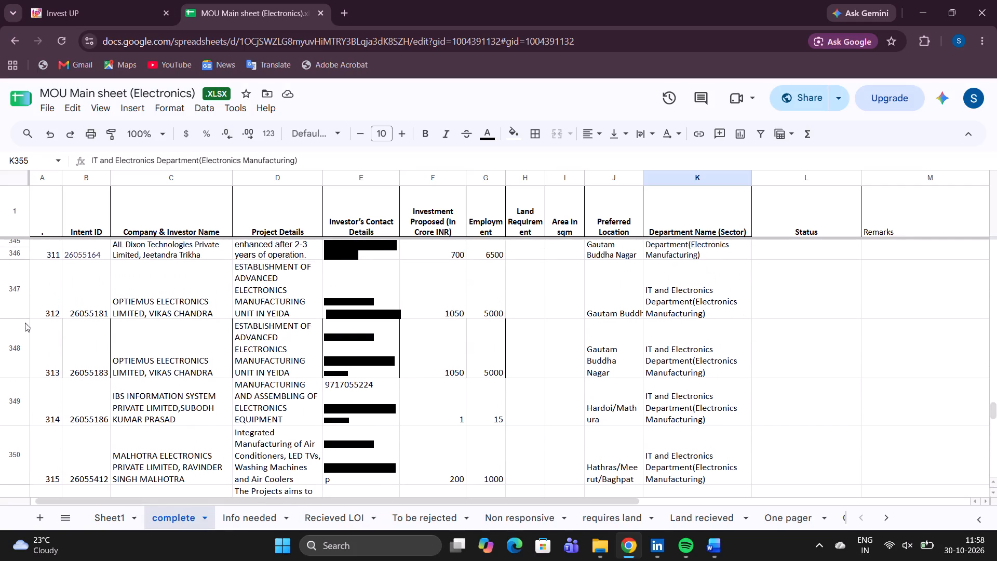
click(822, 341)
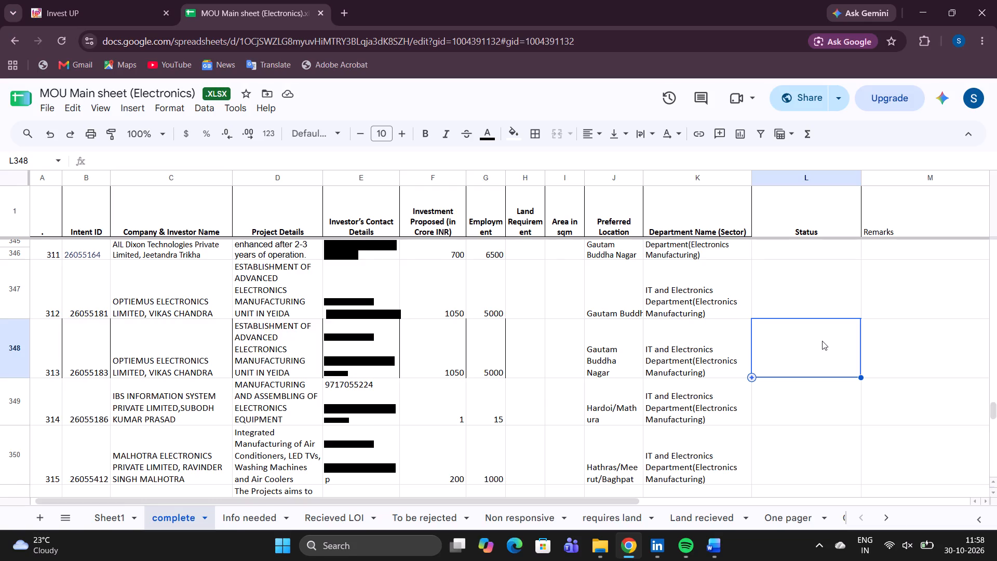
text(application)
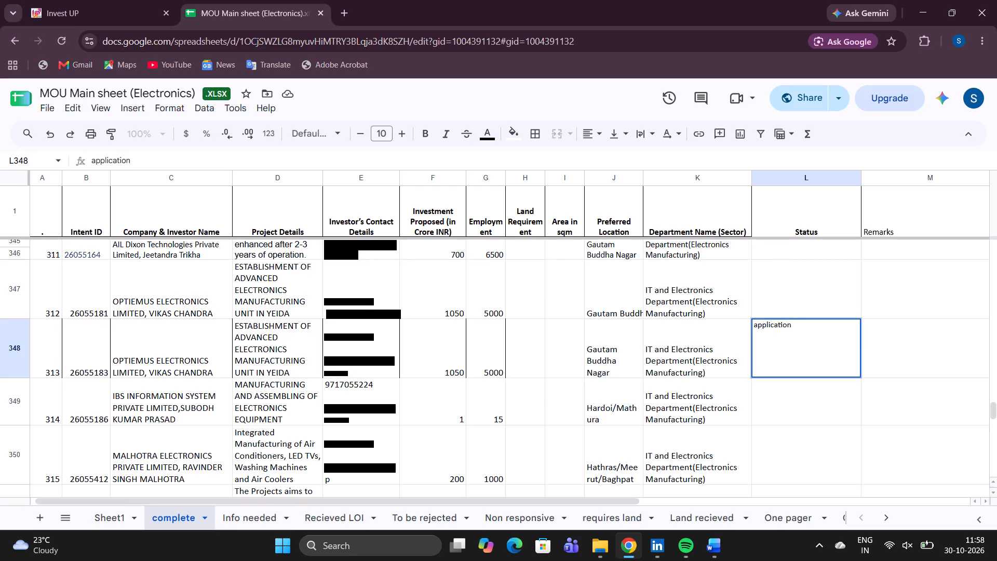
key(Up)
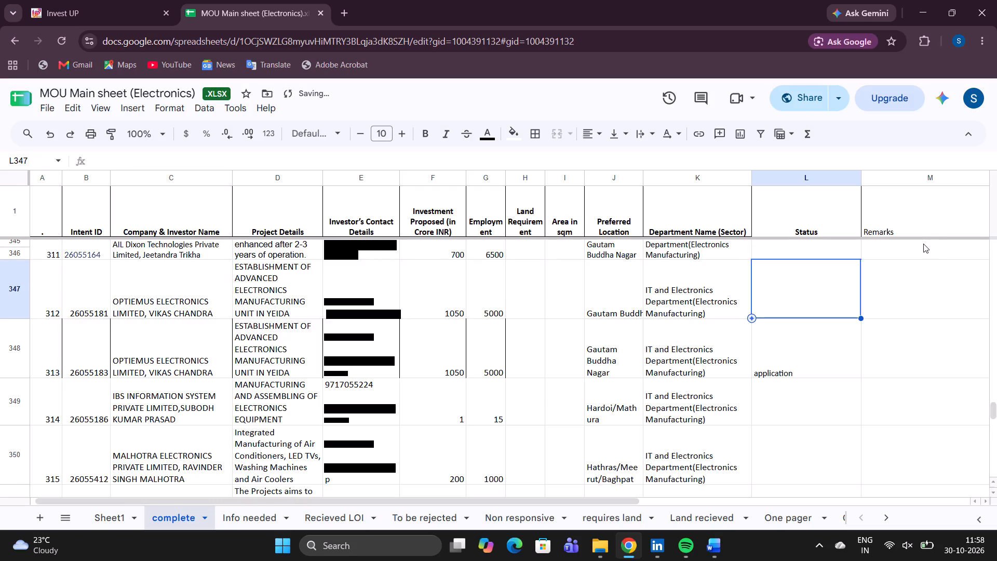
key(a)
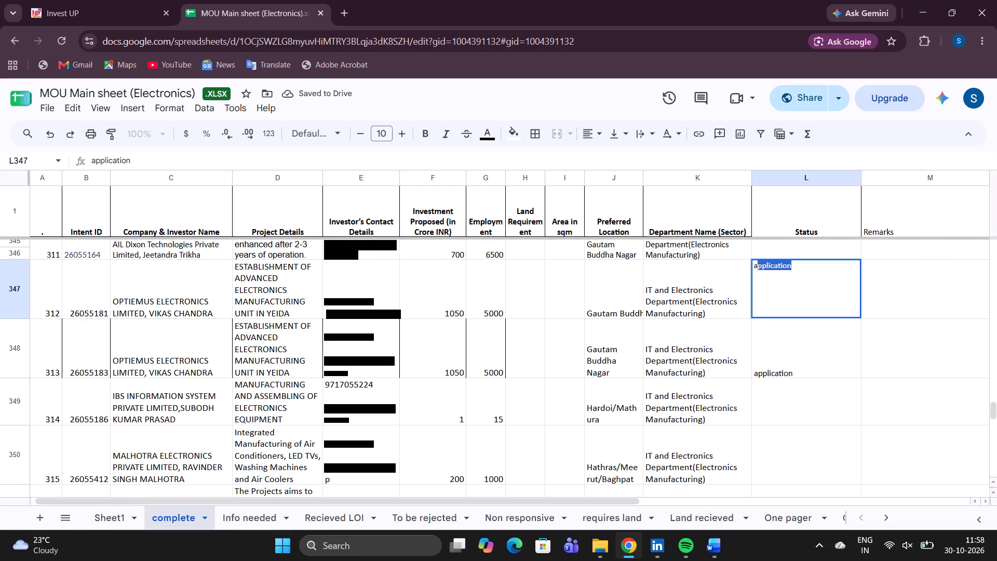
key(Return)
Set the Status of AIL Dixon Technologies in merged rows 326 to 346 (intent 26055164) to "application".
scroll(652, 283, up, 1)
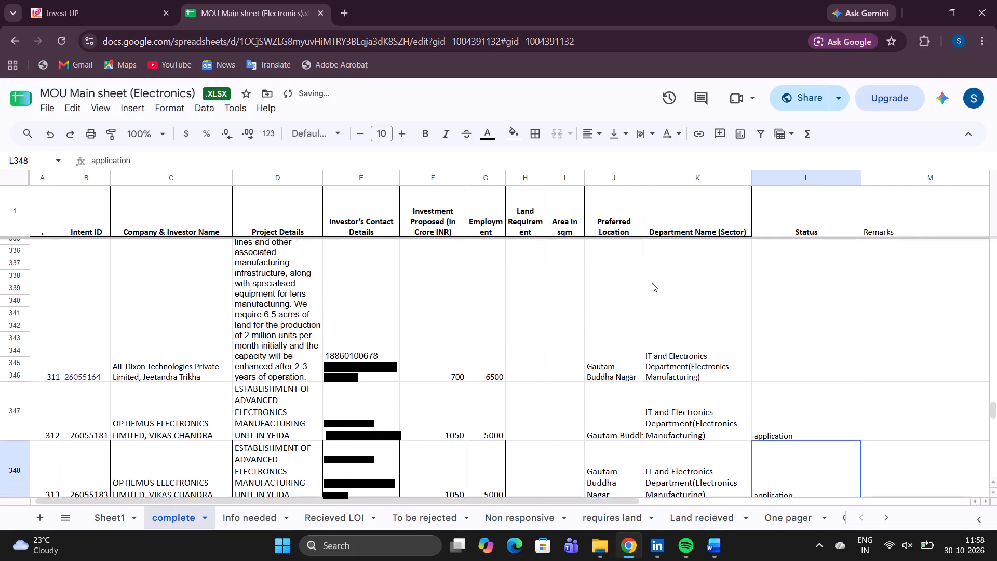
scroll(652, 283, up, 1)
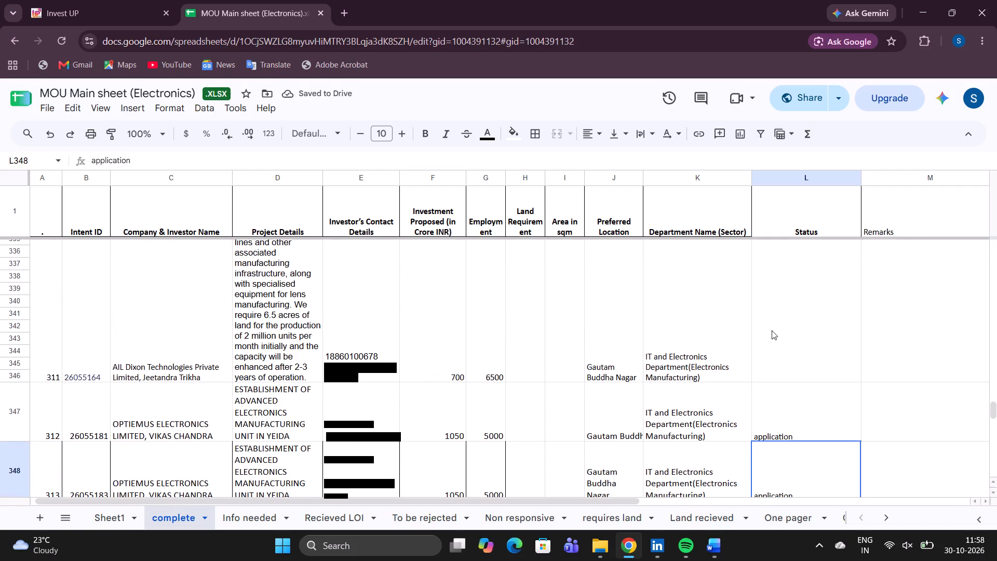
click(770, 331)
key(a)
text(pplicartri)
key(BackSpace)
key(BackSpace)
key(BackSpace)
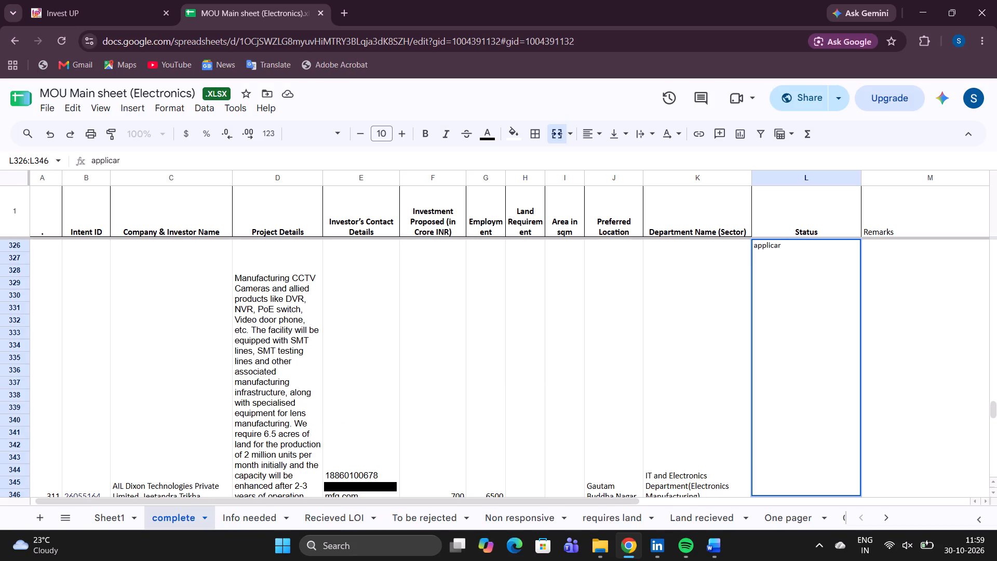
key(BackSpace)
text(tion)
key(Return)
Set the Status of Capital Power Systems in merged rows 311 to 325 (intent 26055147) to "application".
scroll(760, 396, up, 2)
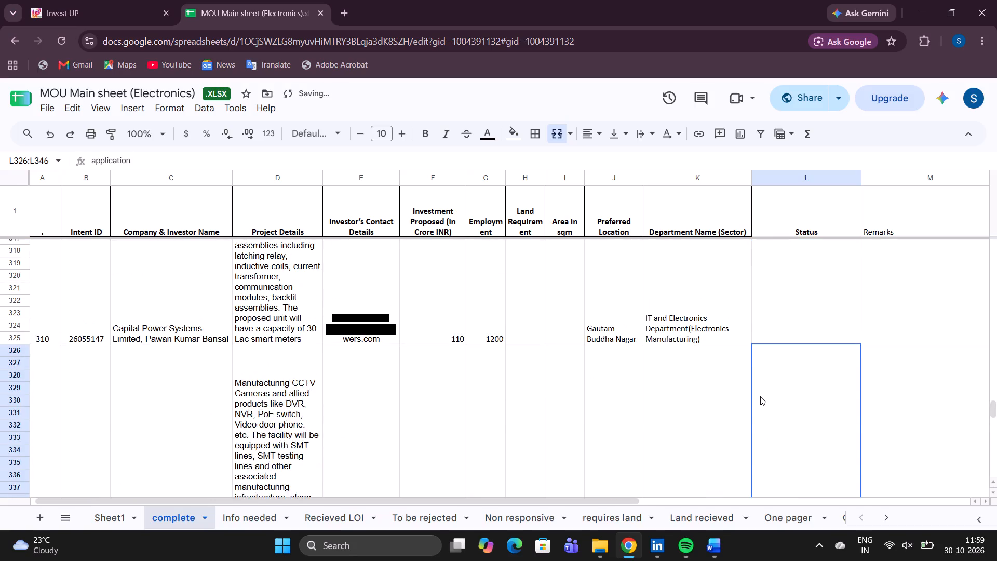
scroll(760, 396, up, 2)
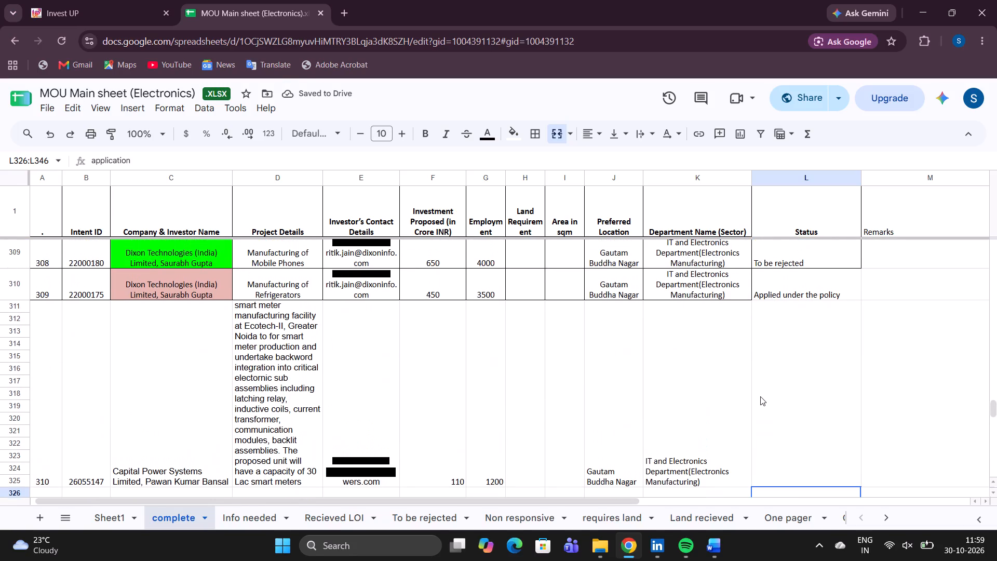
click(789, 403)
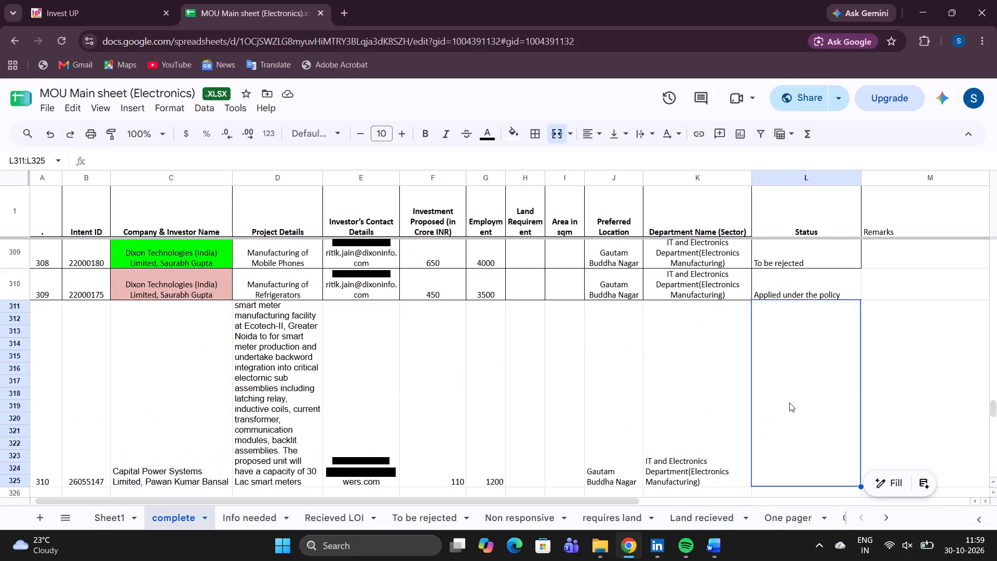
text(application)
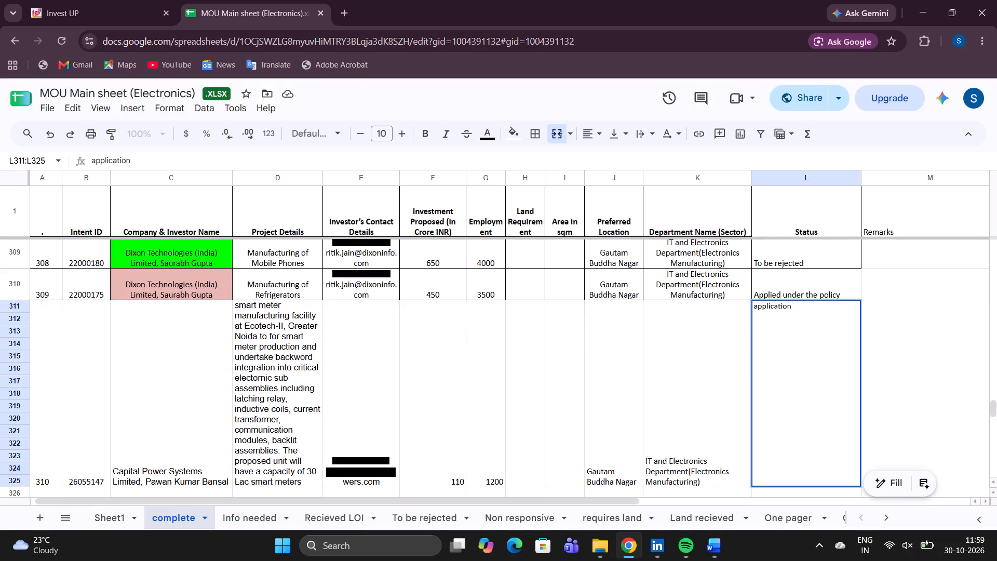
key(Down)
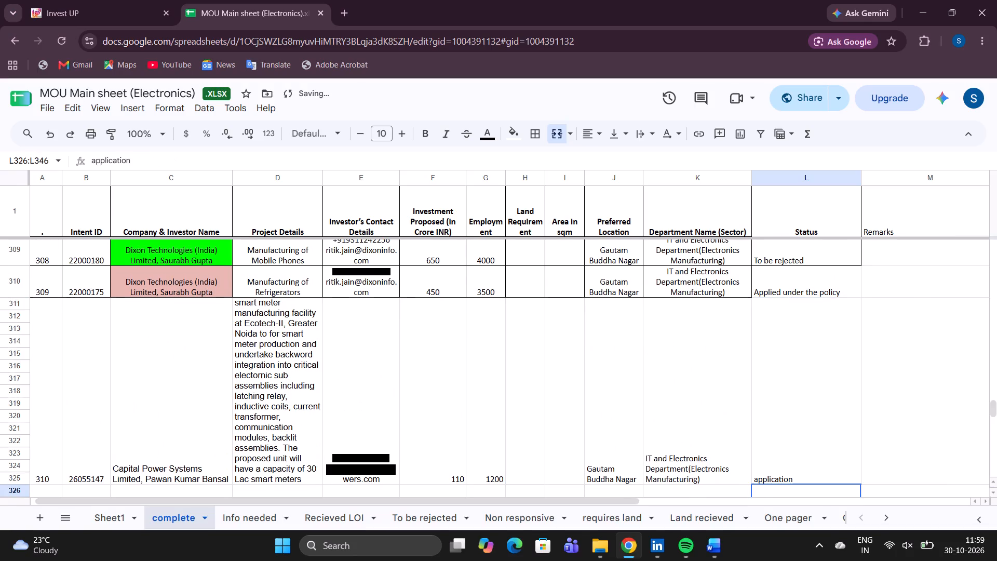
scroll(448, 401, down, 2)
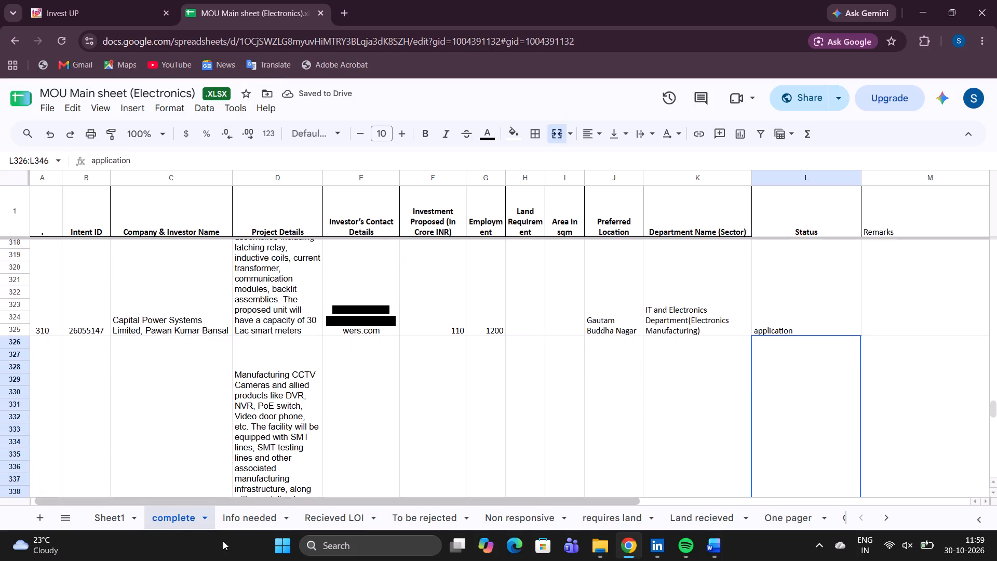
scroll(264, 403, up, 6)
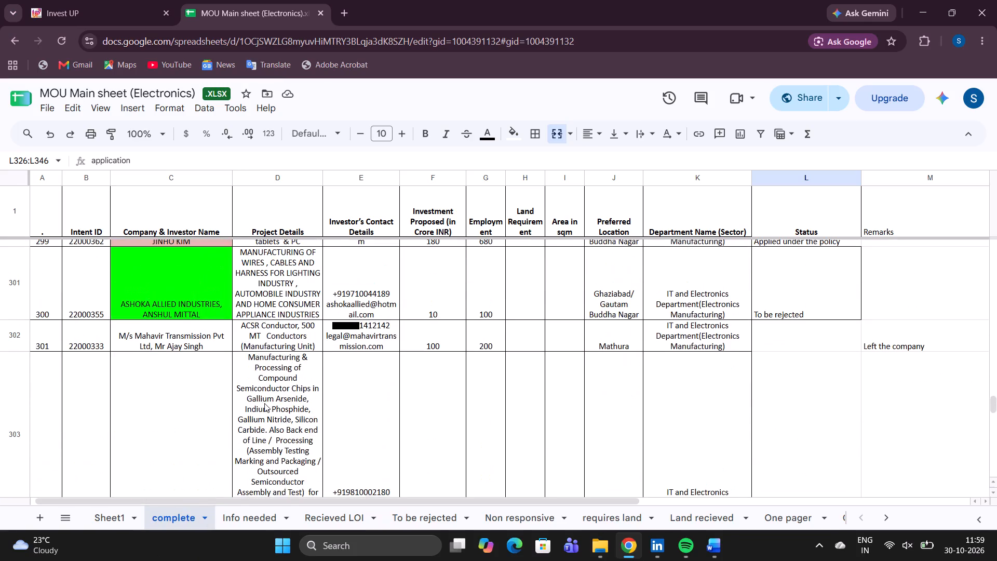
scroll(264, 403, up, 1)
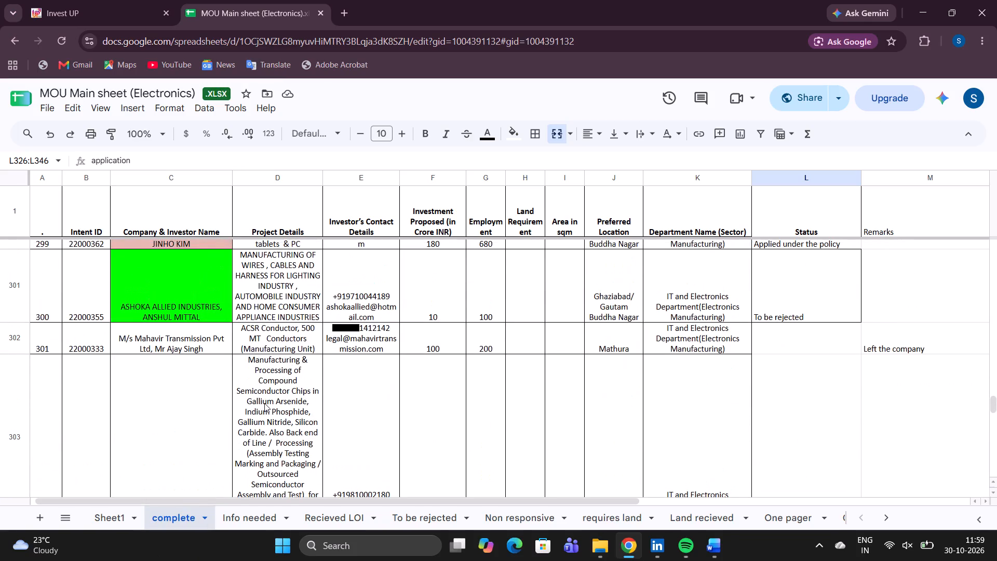
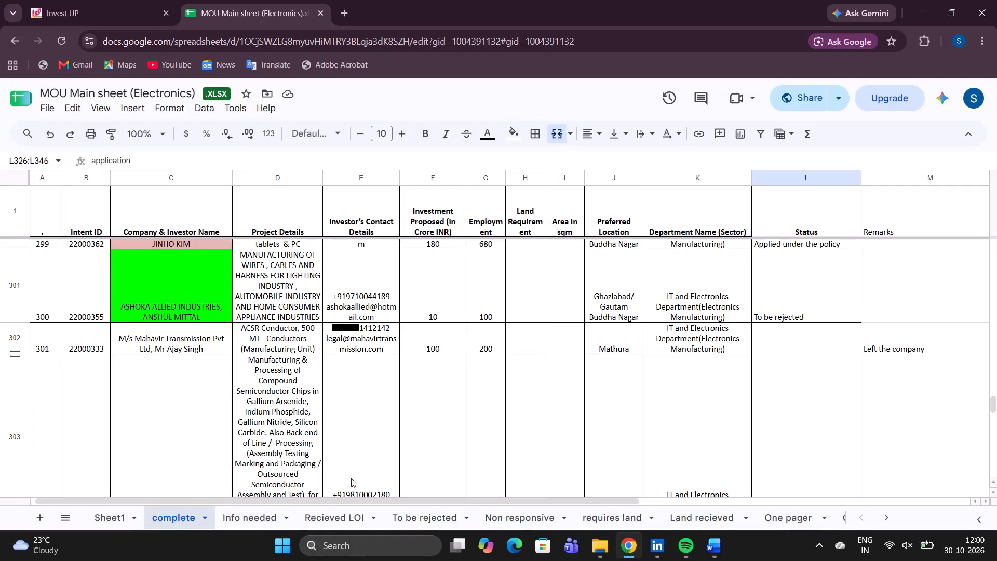
Look through the entries on the Info needed sheet up to its header row, and open the Recieved LOI sheet for checking.
click(267, 515)
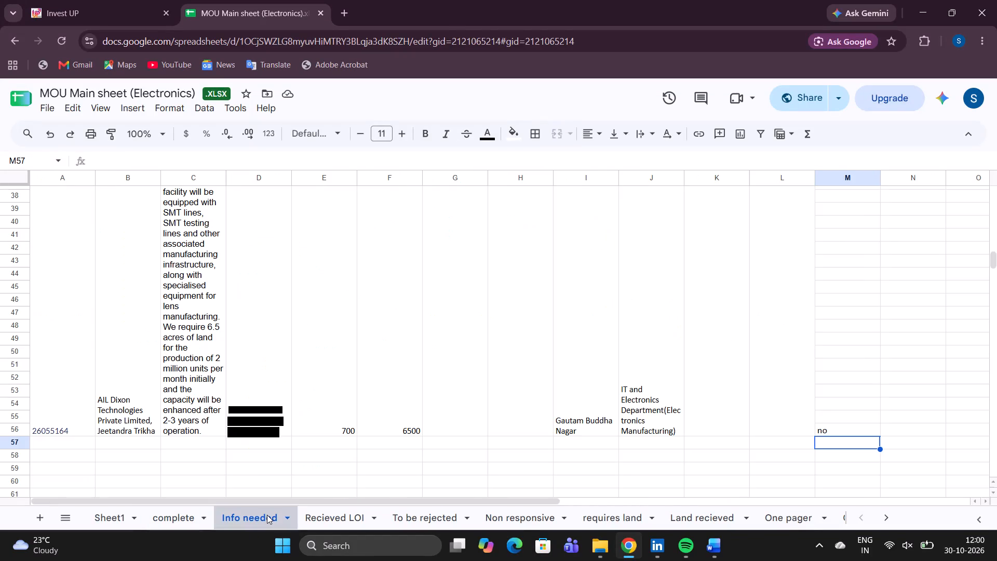
scroll(263, 393, up, 6)
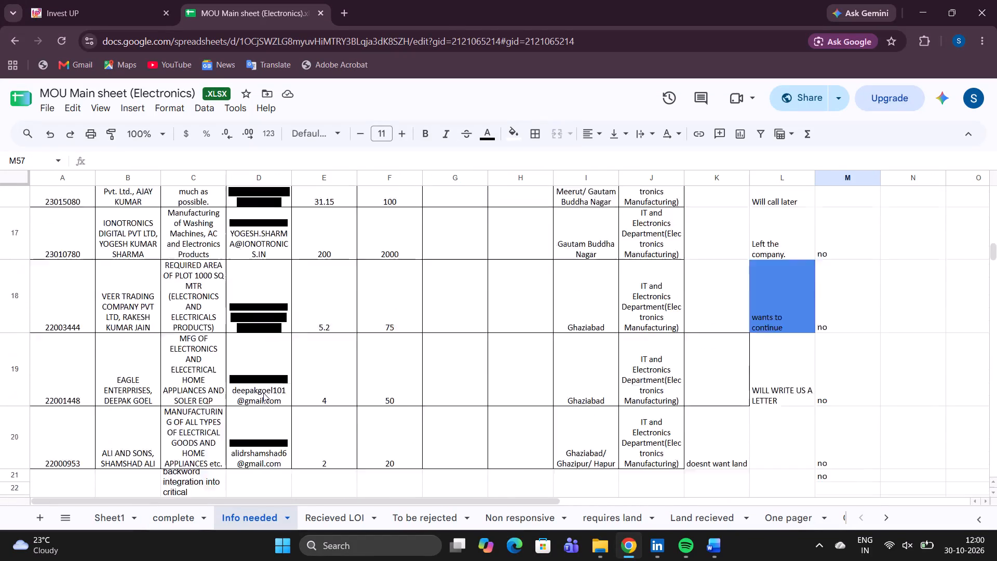
scroll(263, 393, up, 17)
scroll(263, 393, up, 4)
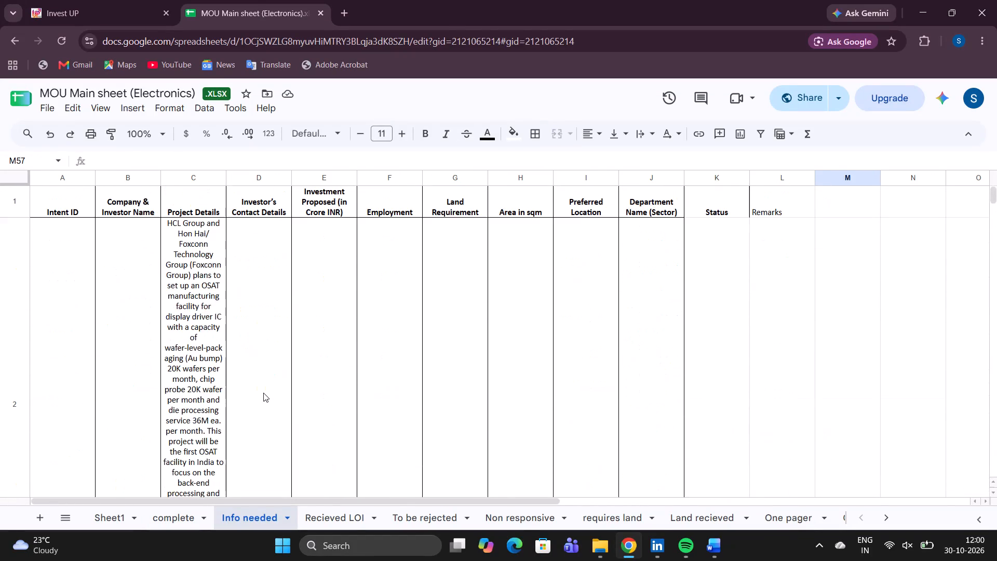
click(344, 518)
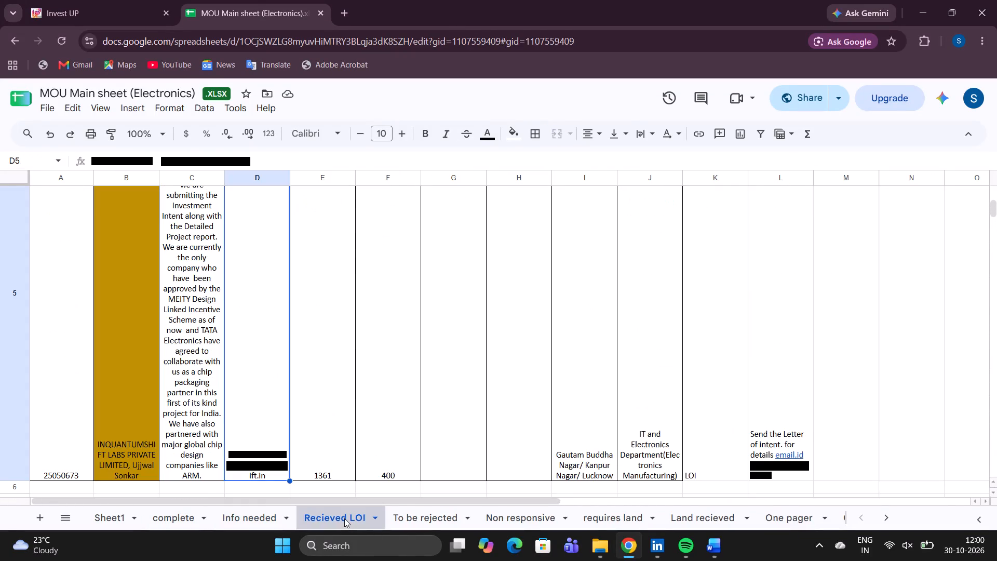